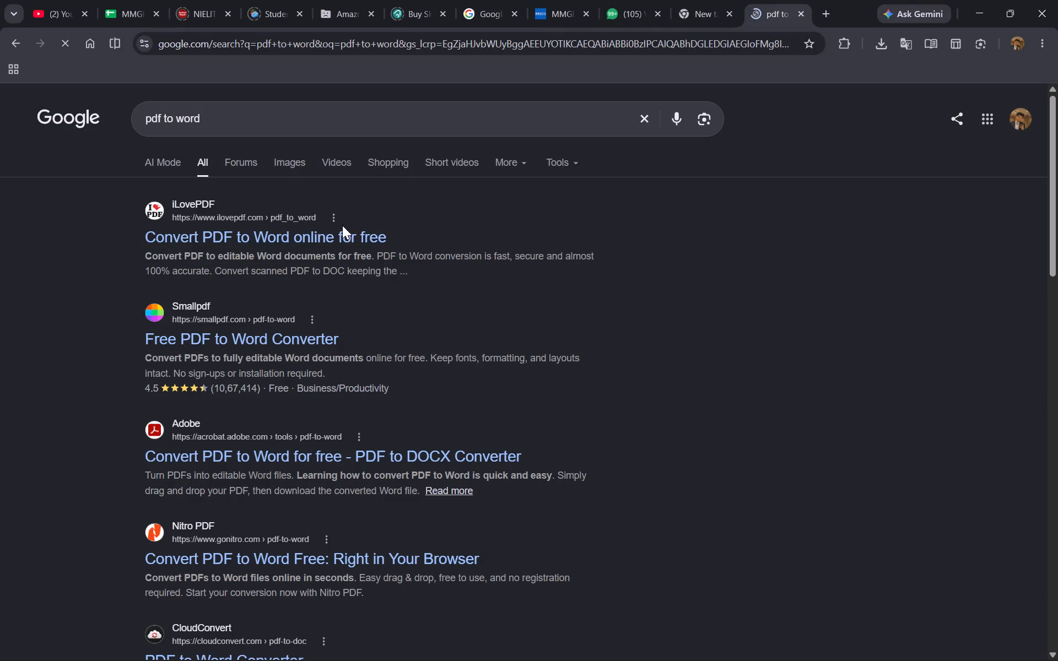
Open iLovePDF's PDF to Word converter from the search results and load ME-LAB-PBLReport-CA2 from the Downloads folder.
click(331, 232)
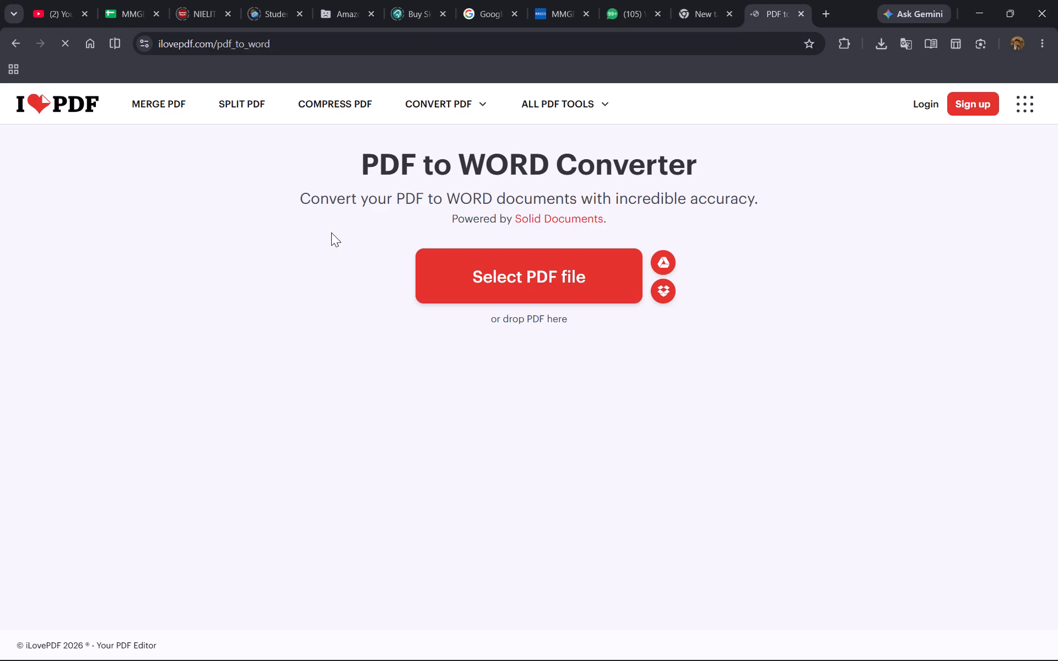
click(529, 299)
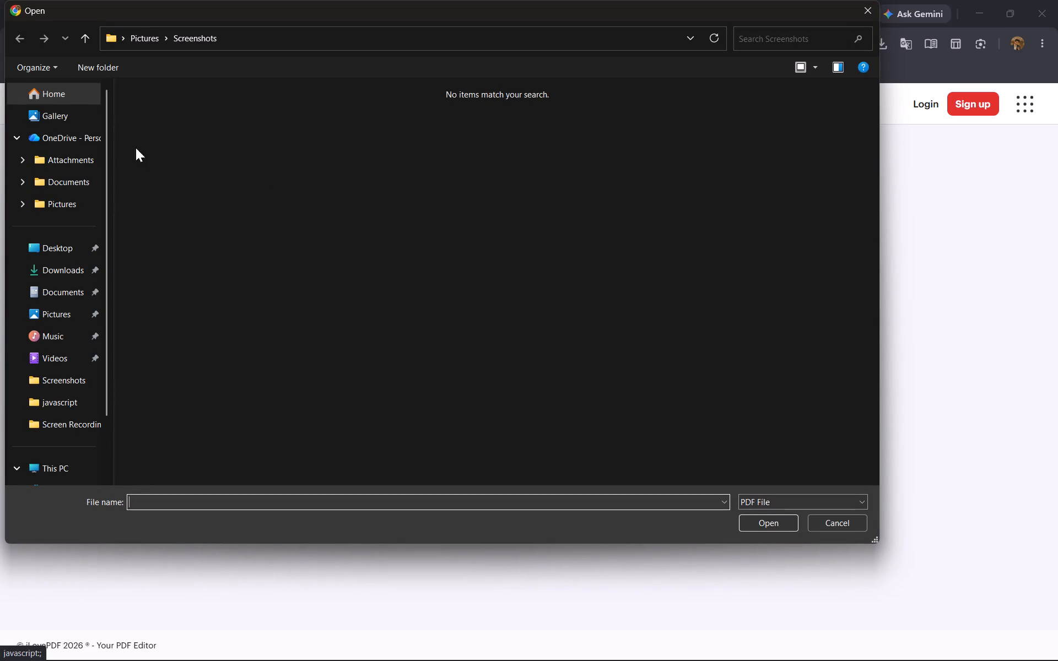
click(72, 268)
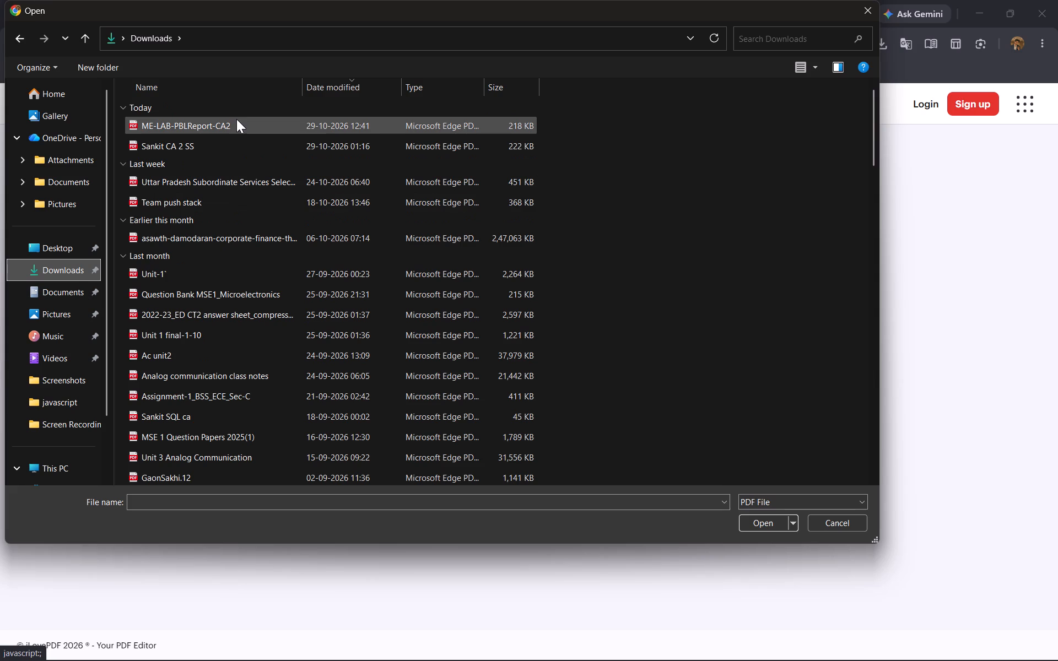
double_click(242, 126)
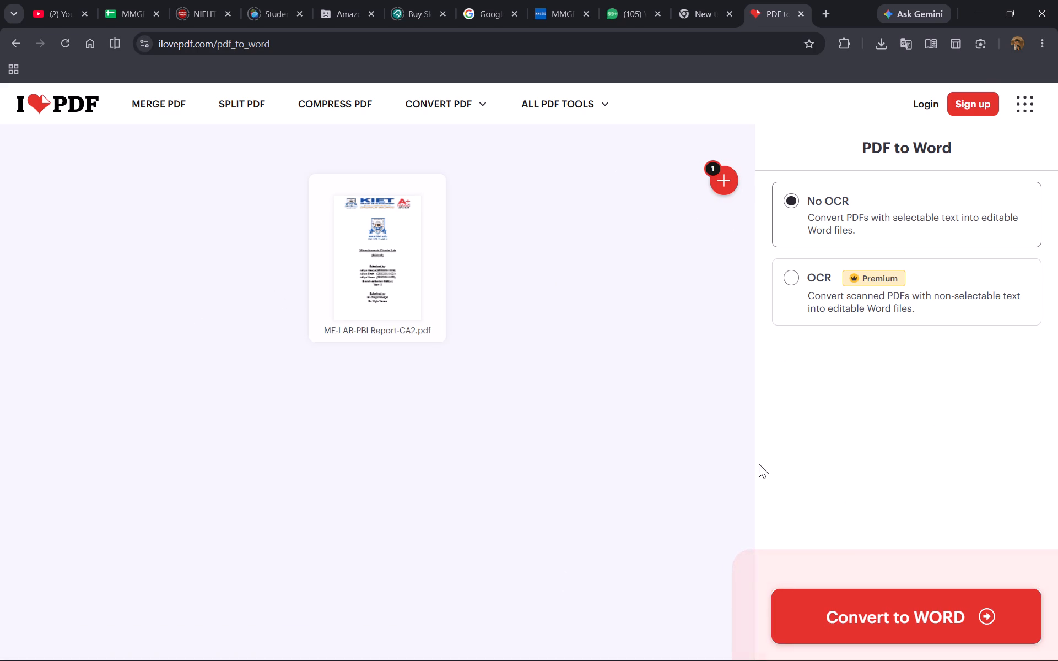
Convert the loaded PDF to a Word document without OCR and download it.
click(876, 630)
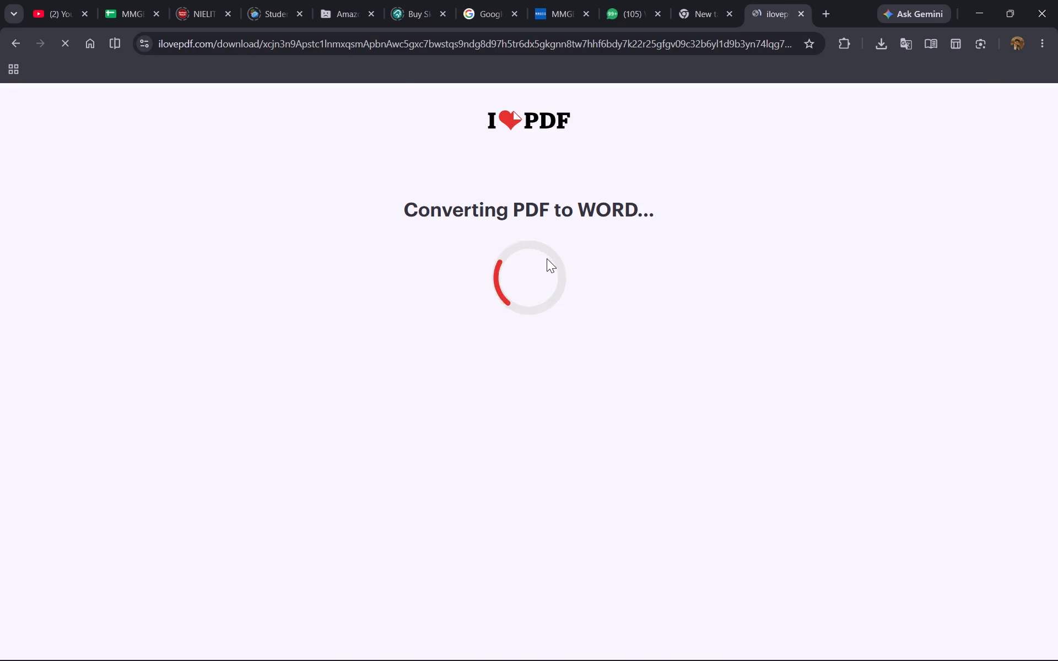
click(528, 228)
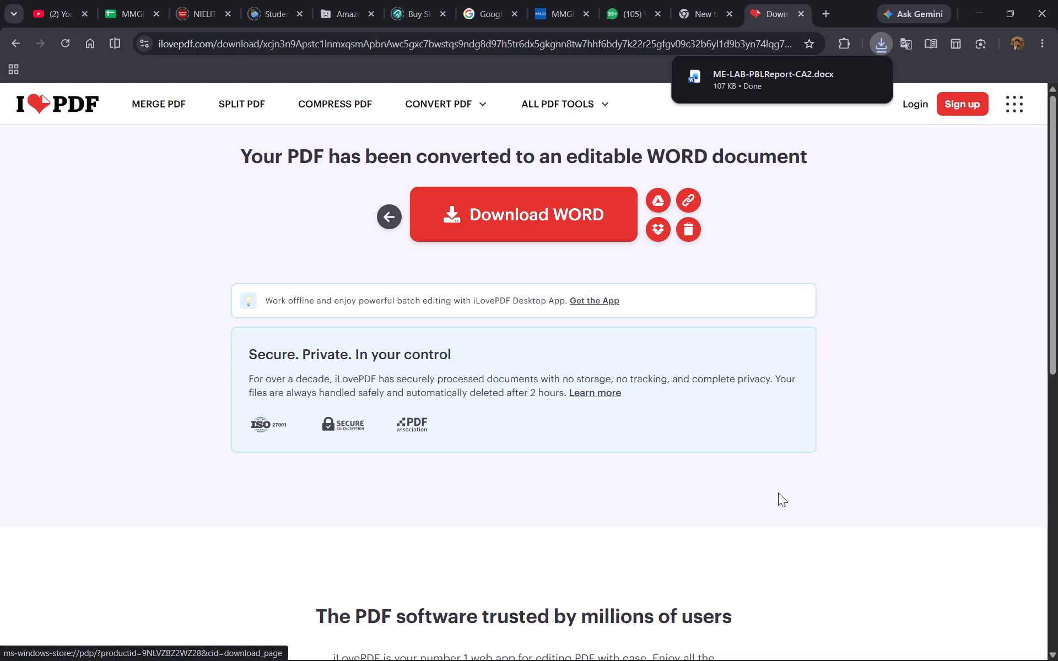
Open the downloaded ME-LAB-PBLReport-CA2.docx in Word and enable editing.
double_click(810, 79)
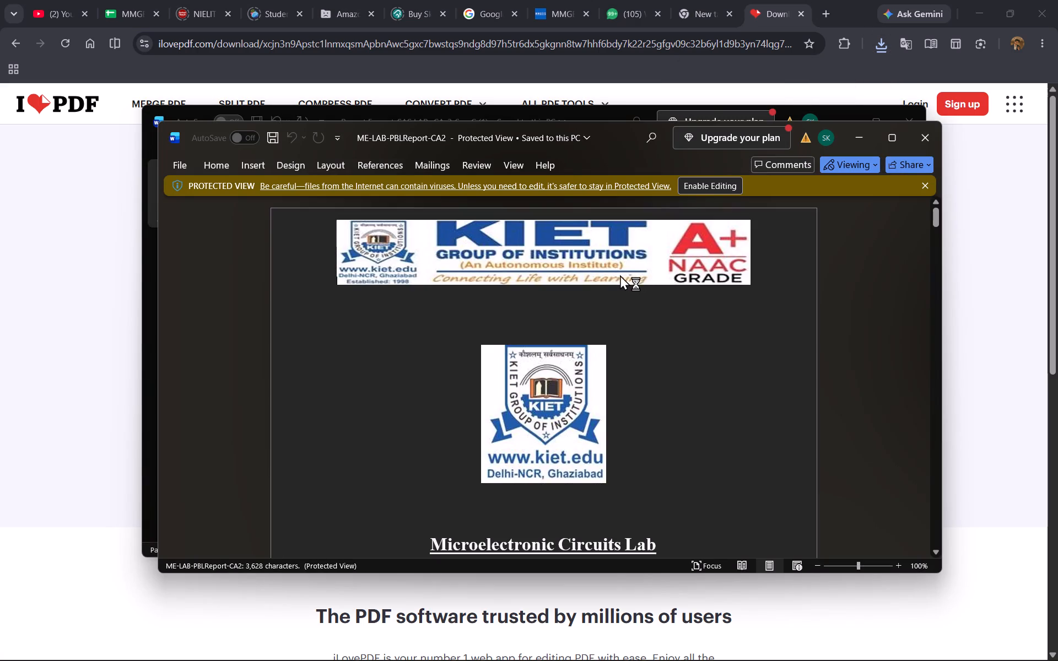
click(706, 183)
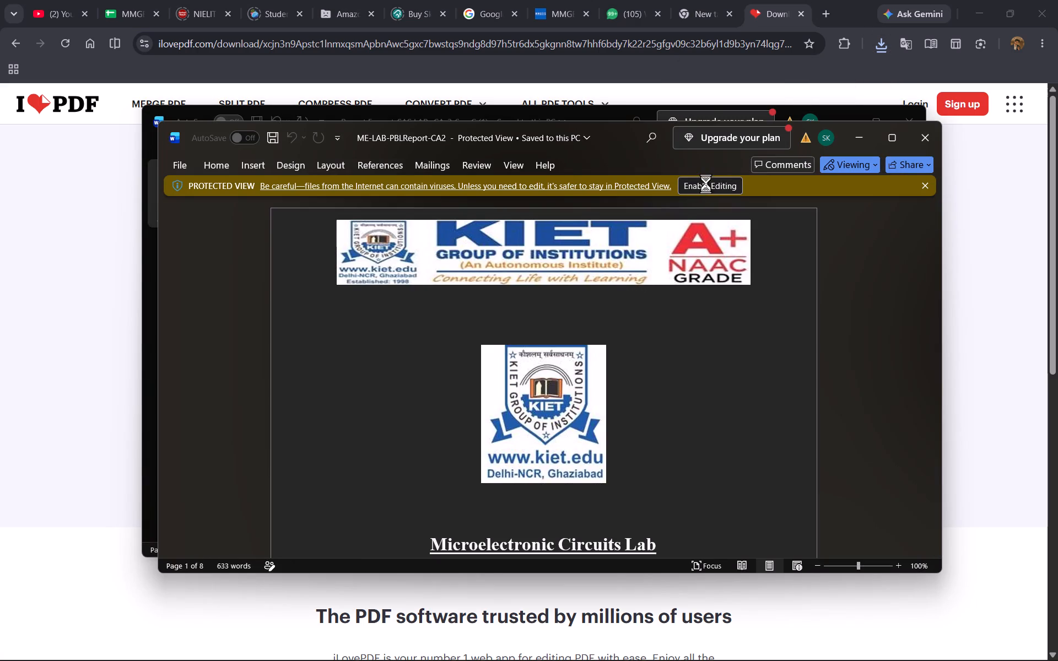
Maximize the Word window with the converted lab report, starting from its cover page.
scroll(580, 438, down, 3)
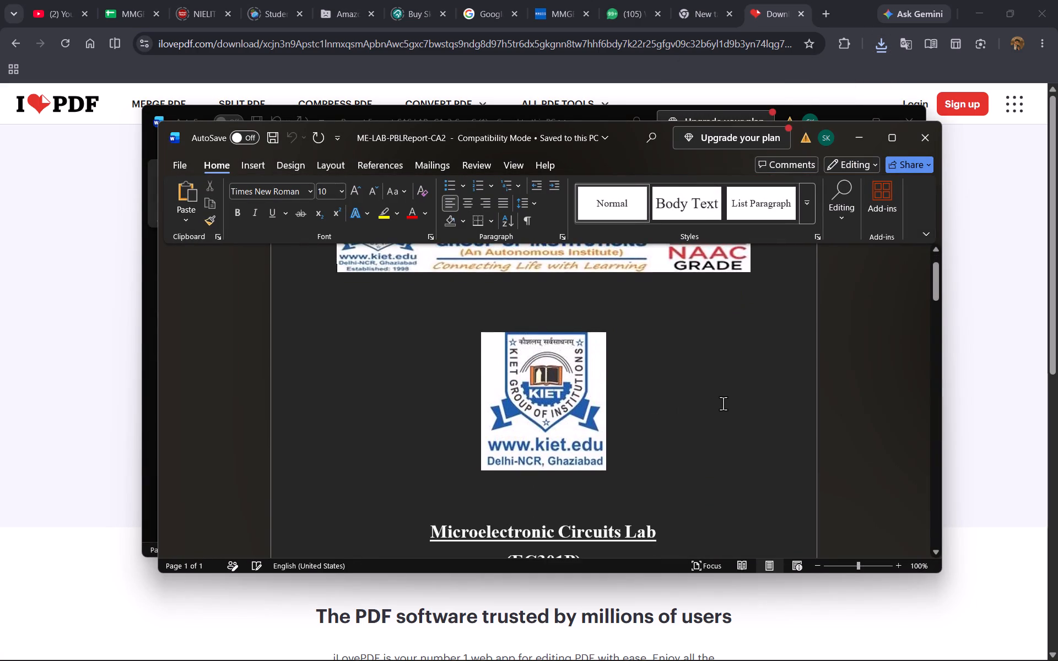
scroll(723, 403, down, 3)
scroll(723, 403, up, 8)
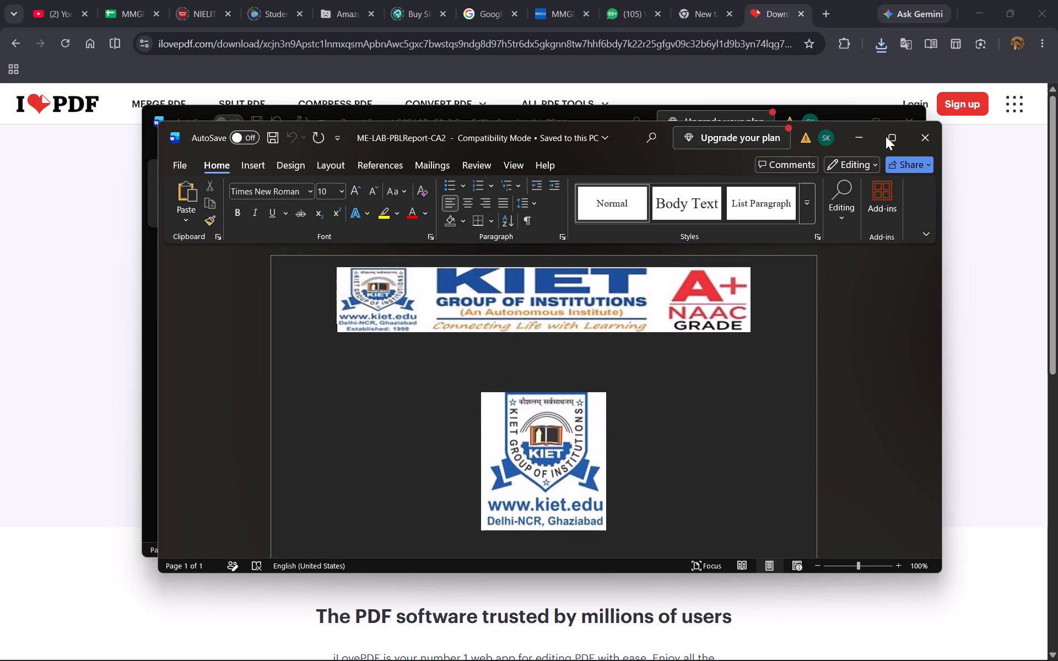
click(886, 136)
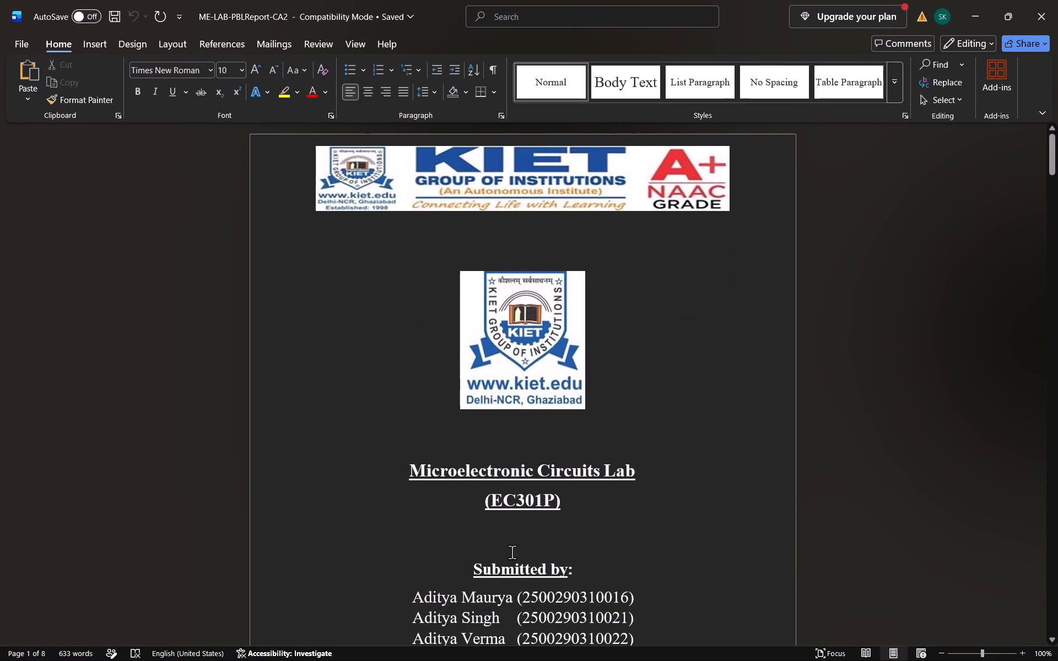
Replace the first student's name under "Submitted by" on the cover page with the new student's full name in title case.
scroll(507, 561, down, 2)
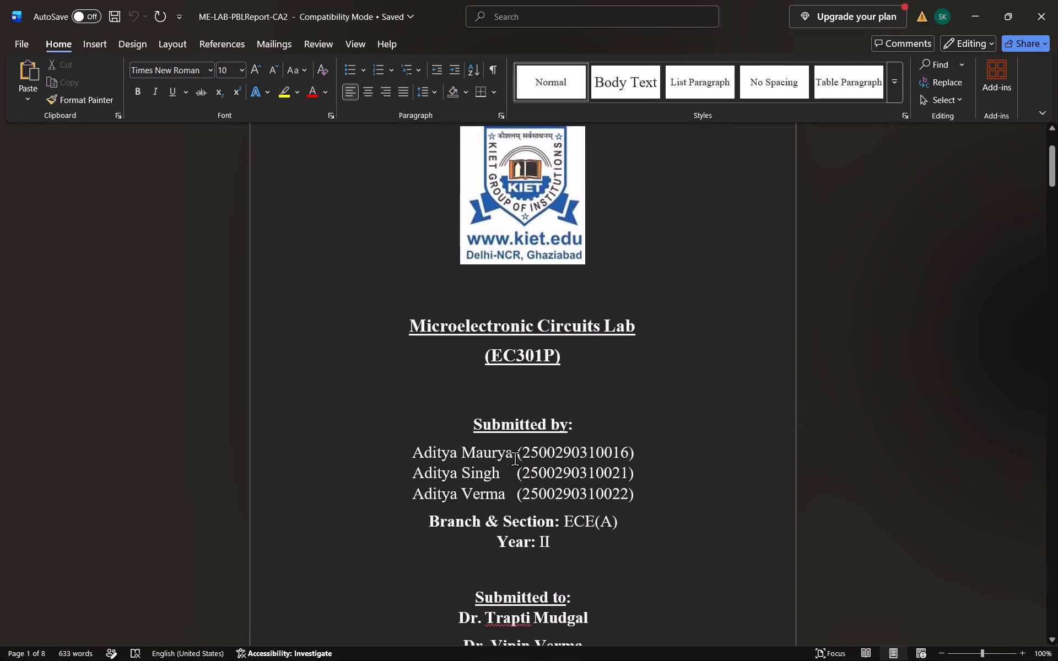
drag(514, 456, 427, 456)
key(BackSpace)
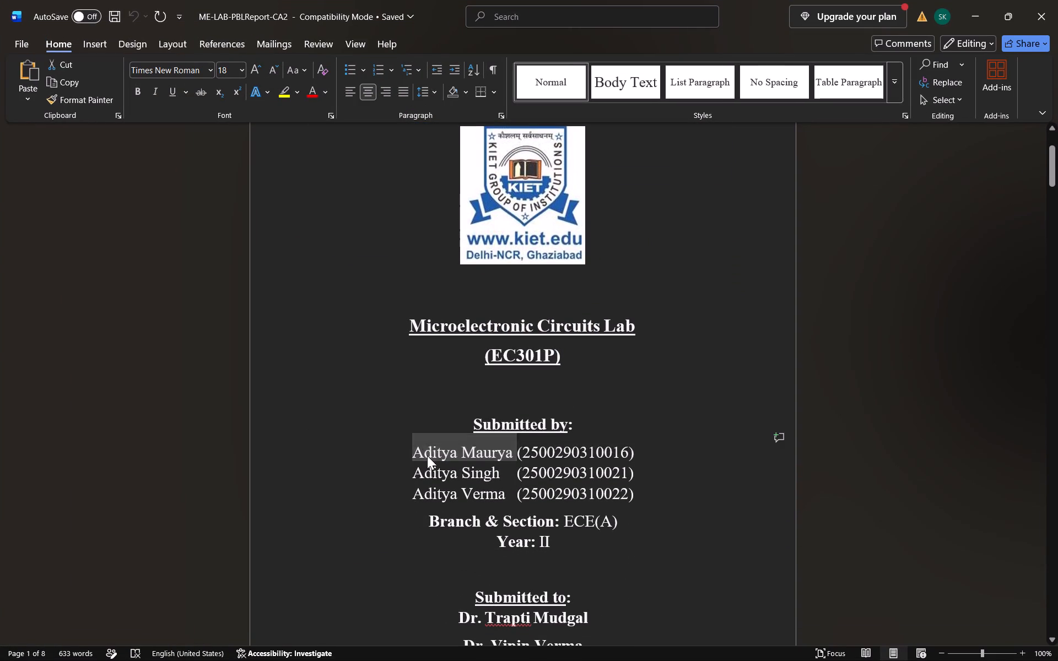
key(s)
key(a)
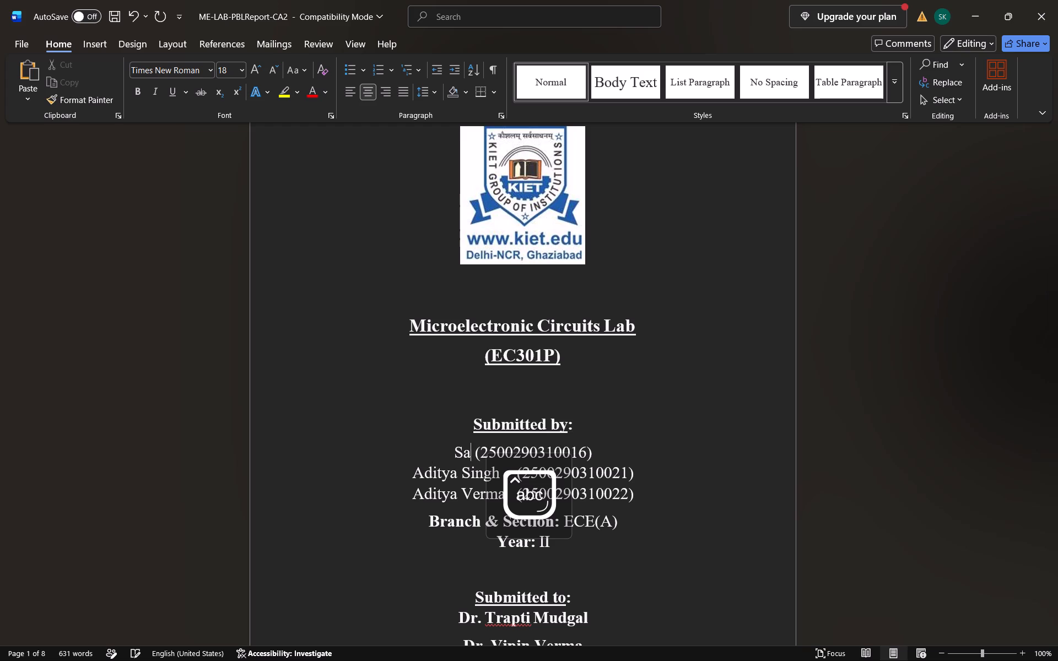
key(BackSpace)
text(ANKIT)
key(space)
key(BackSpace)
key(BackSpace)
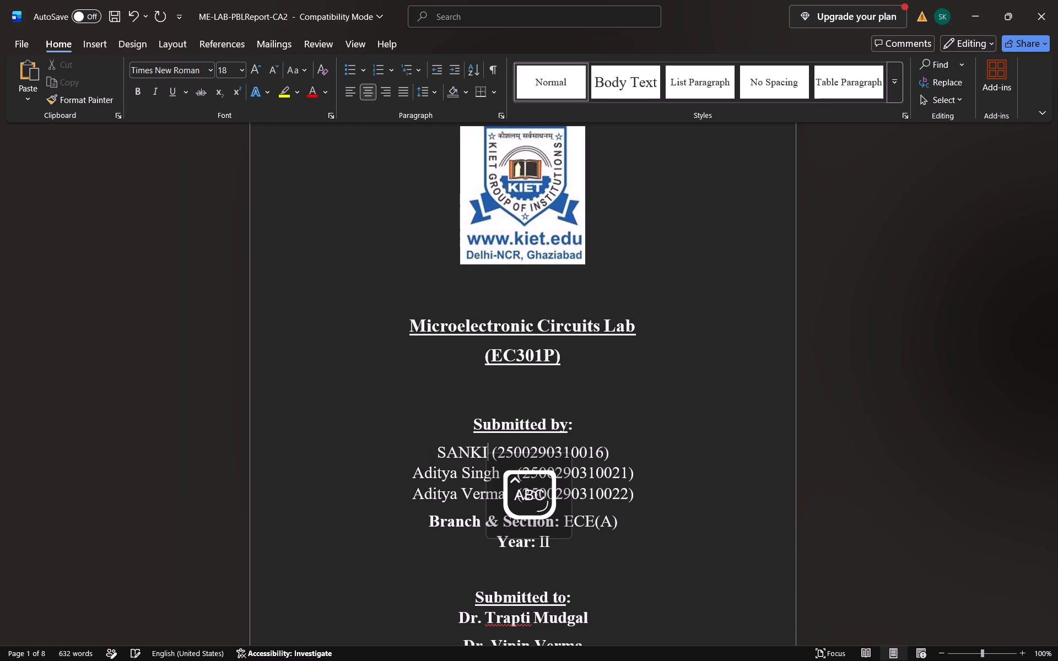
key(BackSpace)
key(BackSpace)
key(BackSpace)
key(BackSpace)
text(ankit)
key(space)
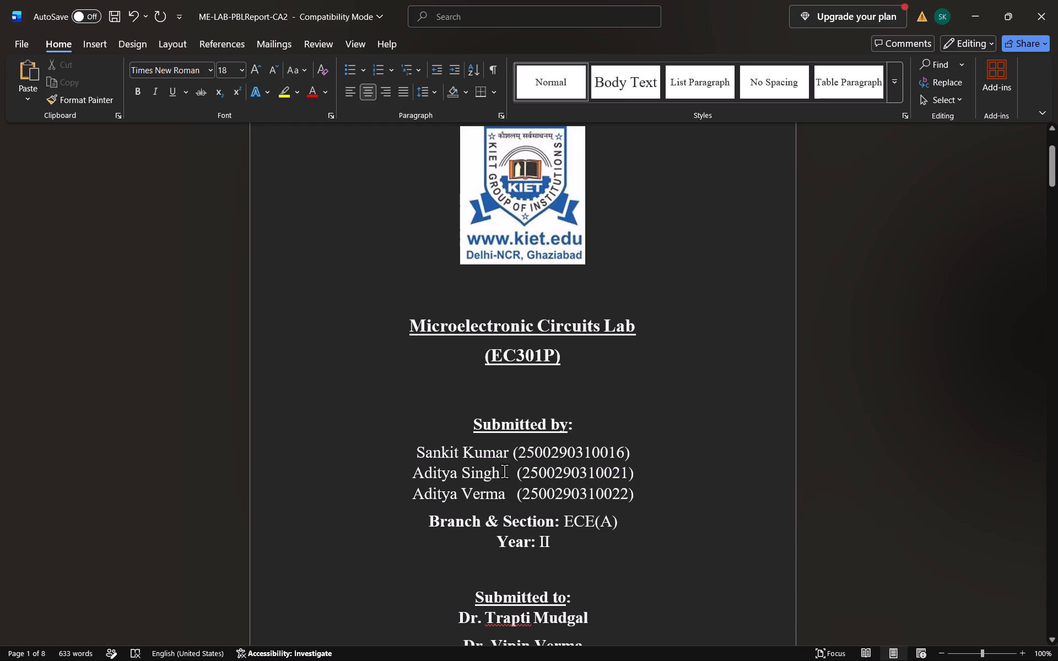
Replace the second student's name under "Submitted by" with the new student's first name, leaving a single space before the roll number.
drag(501, 472, 407, 478)
key(BackSpace)
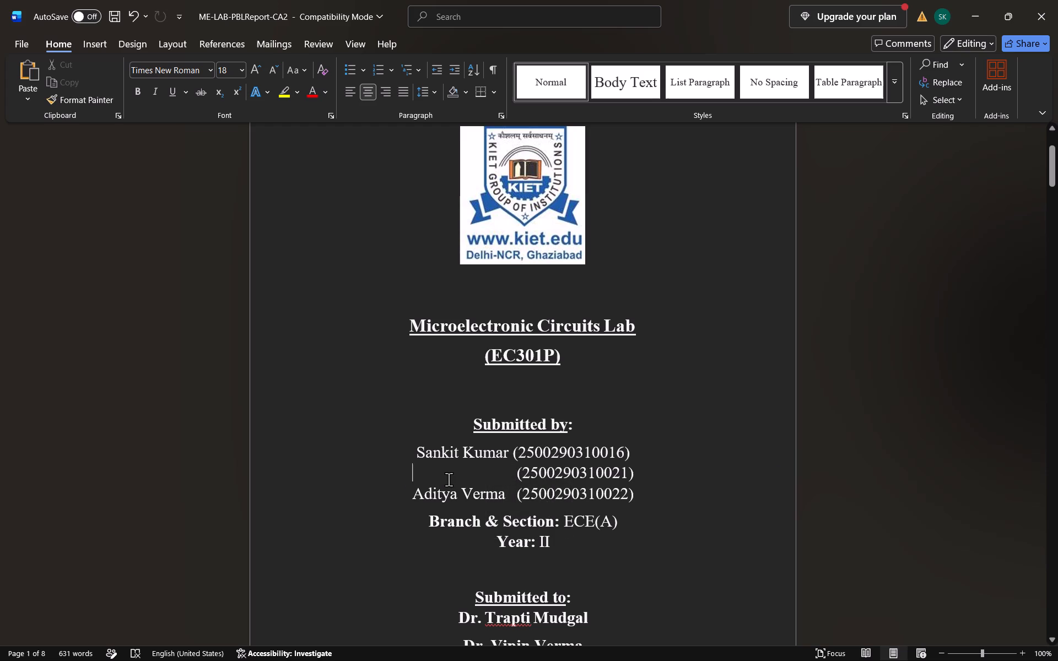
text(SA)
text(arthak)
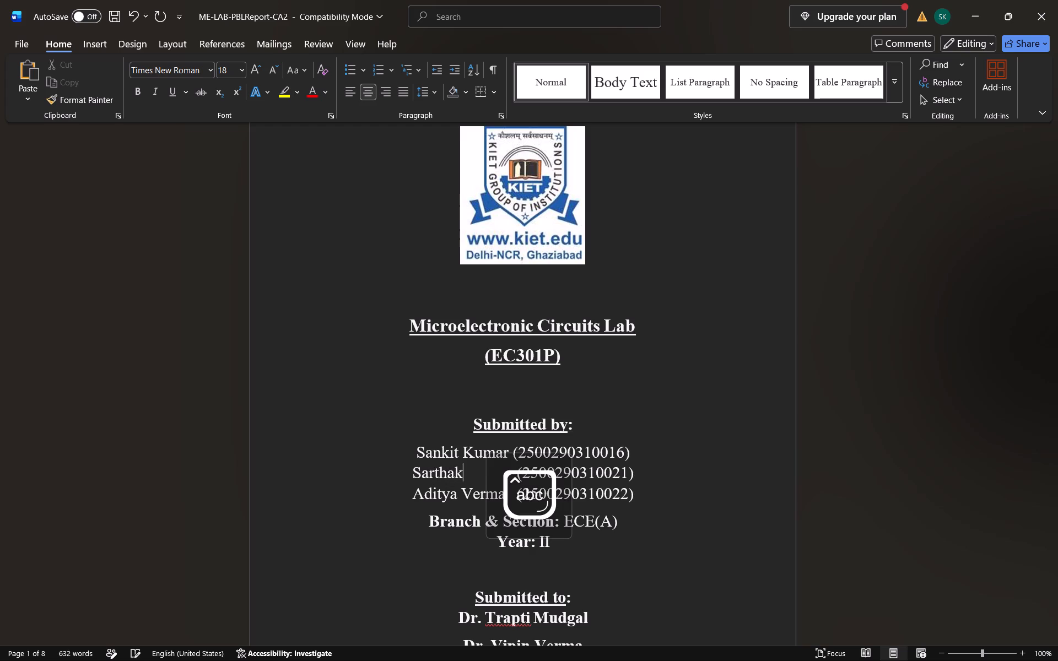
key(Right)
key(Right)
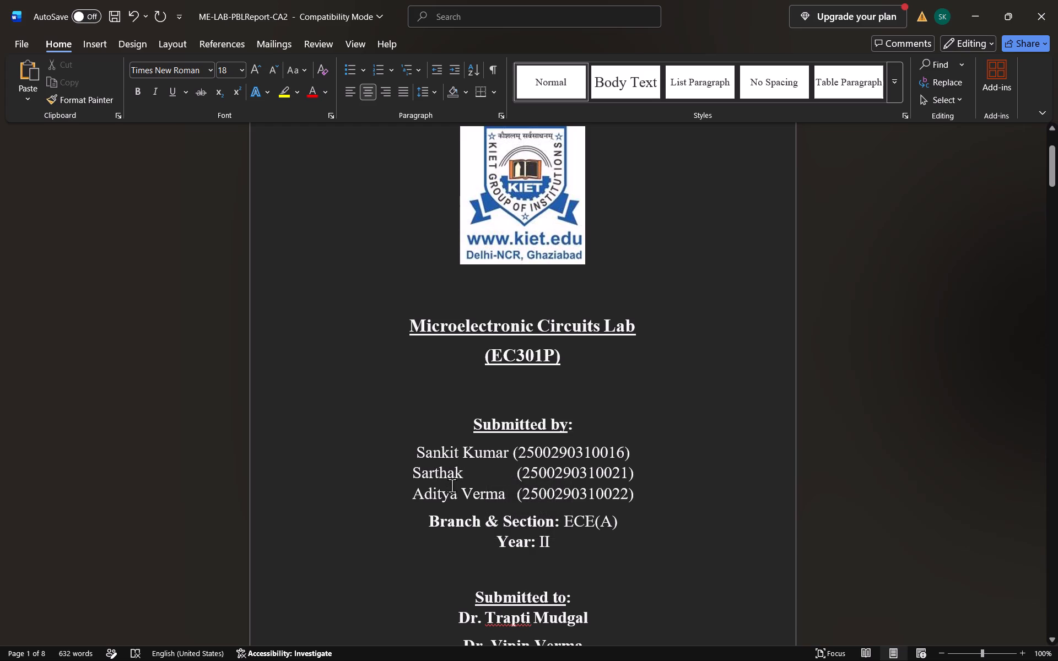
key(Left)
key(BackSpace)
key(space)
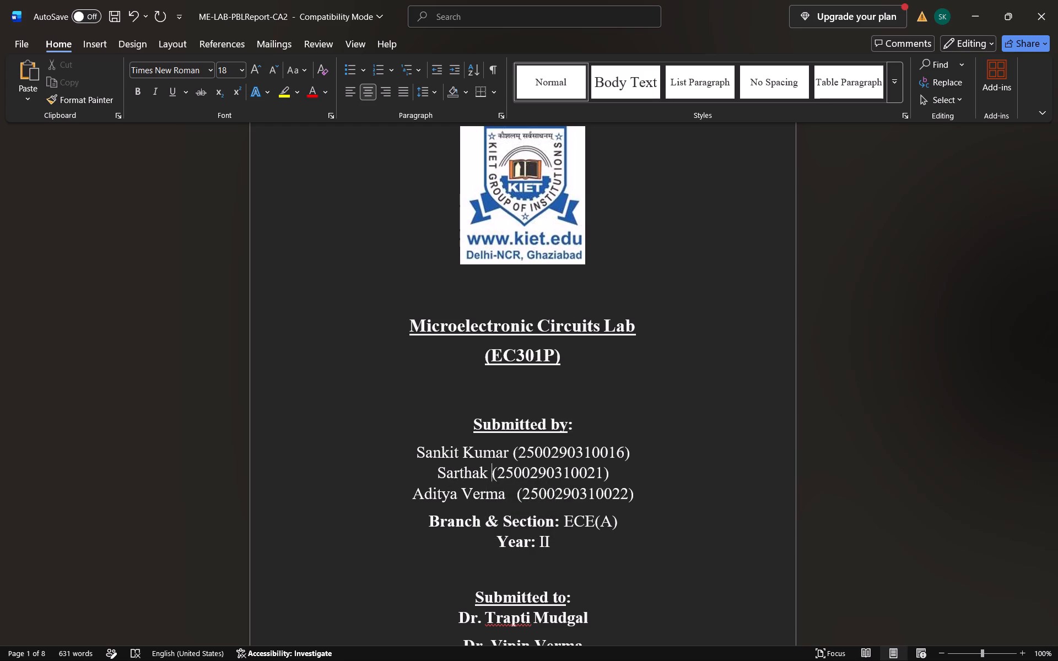
Change the third submitter's surname to "Kumar" and reduce the gap before the roll number to a single space.
click(505, 497)
key(BackSpace)
key(BackSpace)
key(BackSpace)
key(BackSpace)
key(BackSpace)
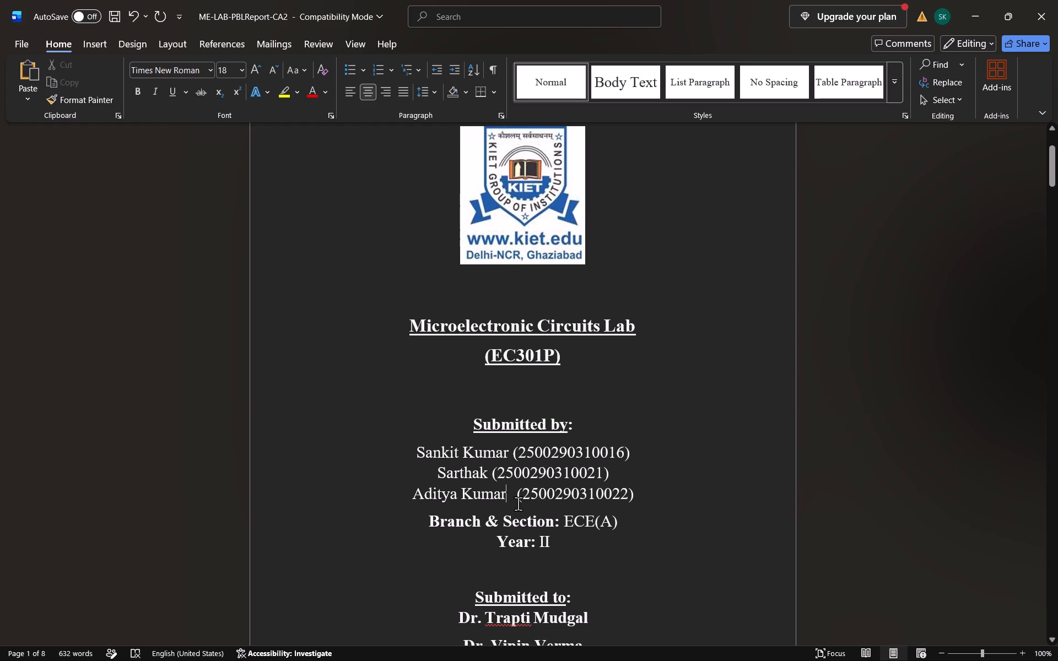
key(Right)
key(BackSpace)
key(space)
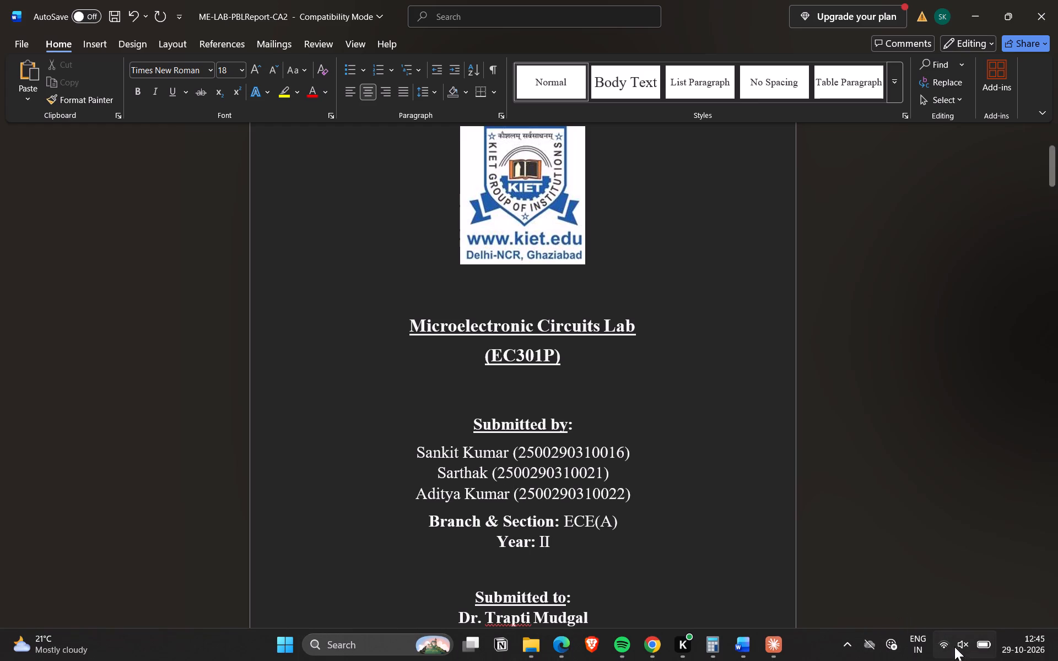
Turn off Bluetooth in the Windows quick settings and return to the document.
click(968, 648)
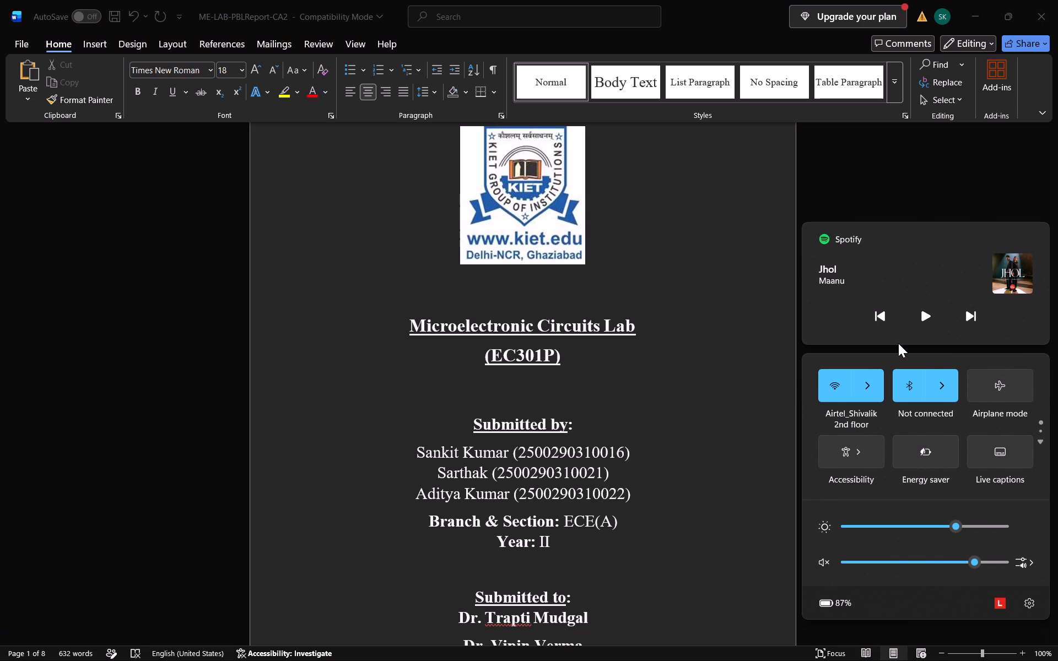
click(911, 393)
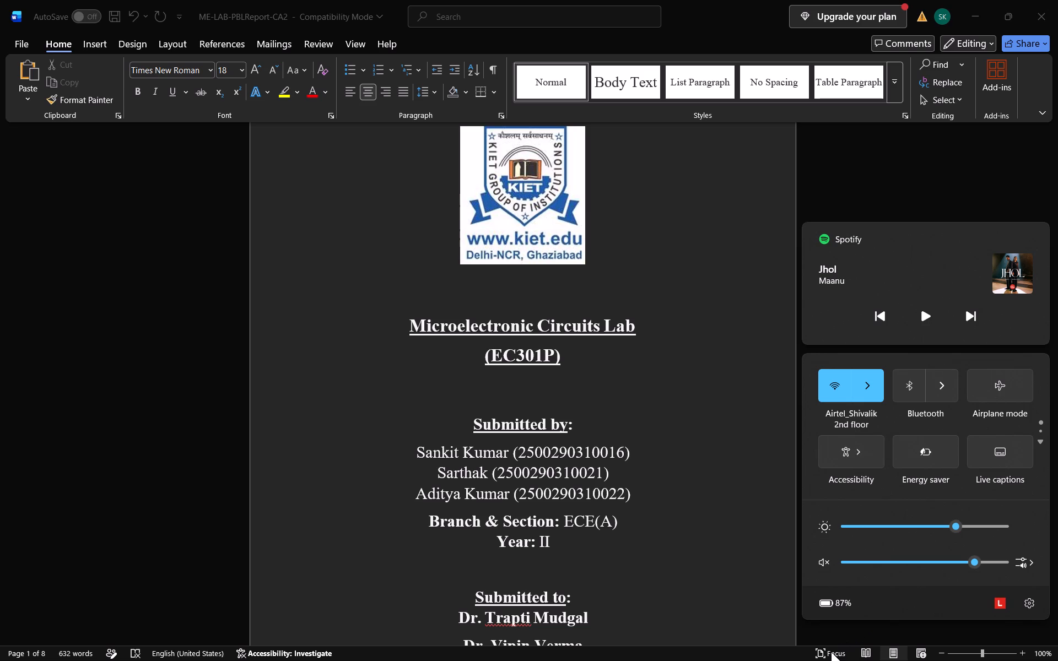
click(886, 171)
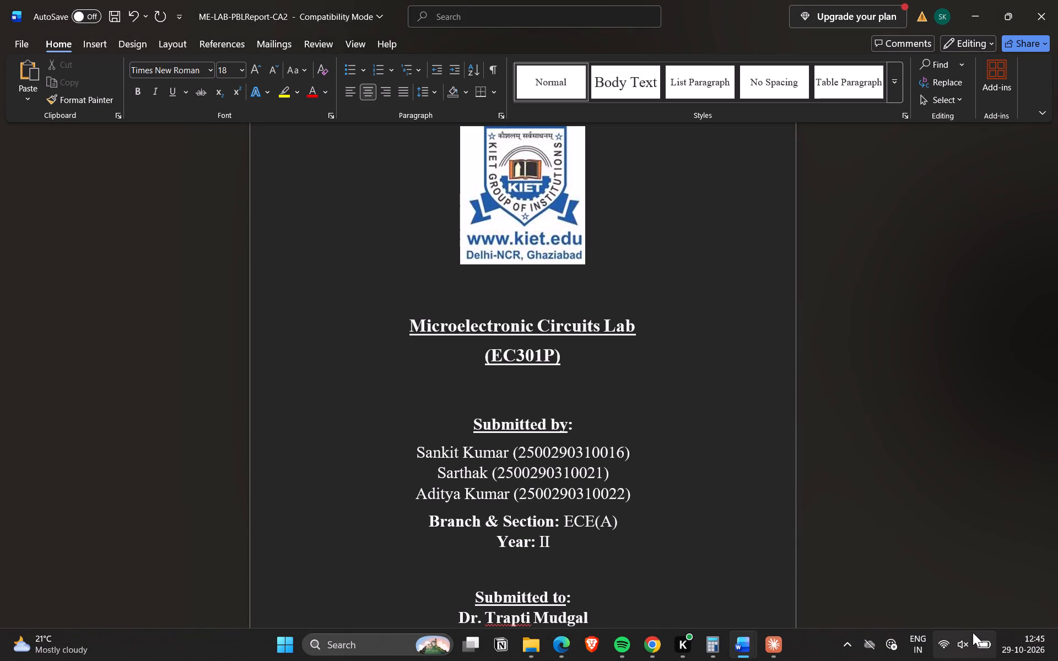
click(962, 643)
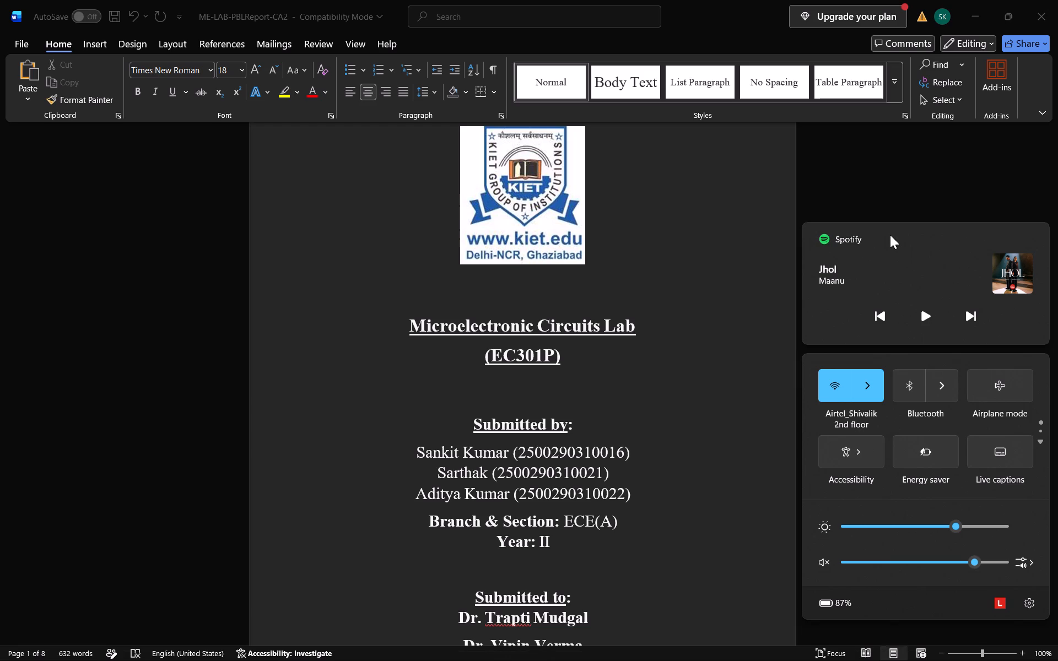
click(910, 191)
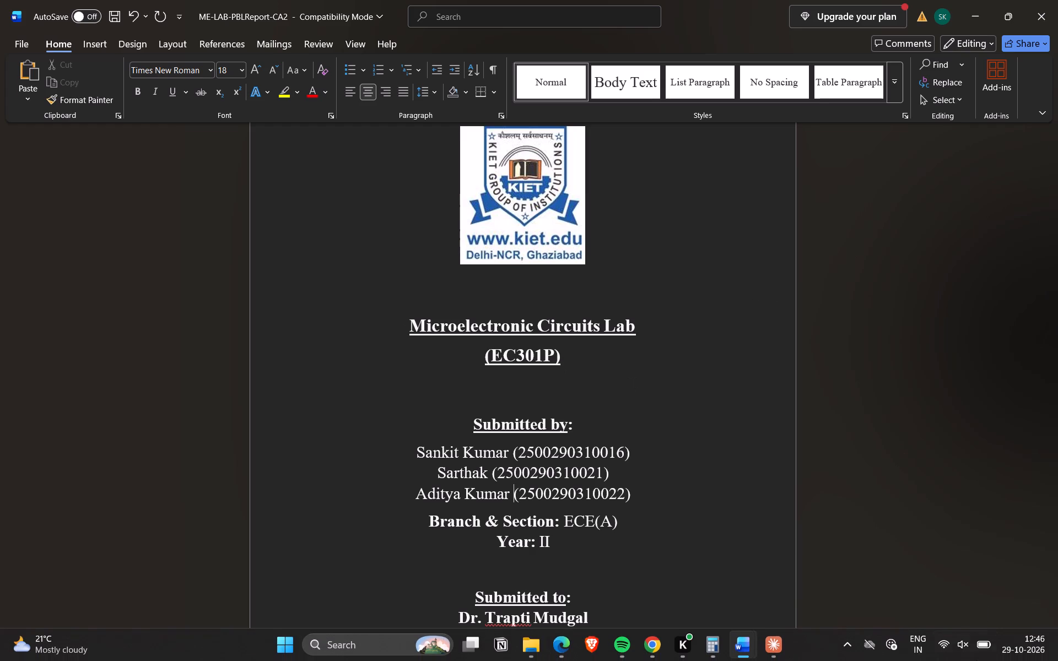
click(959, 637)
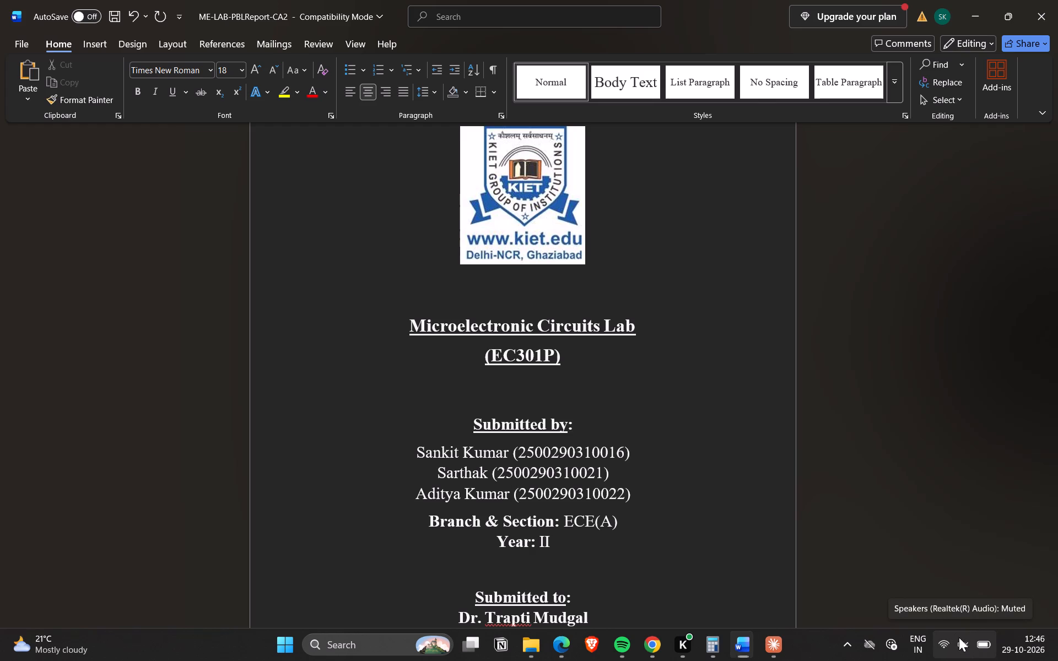
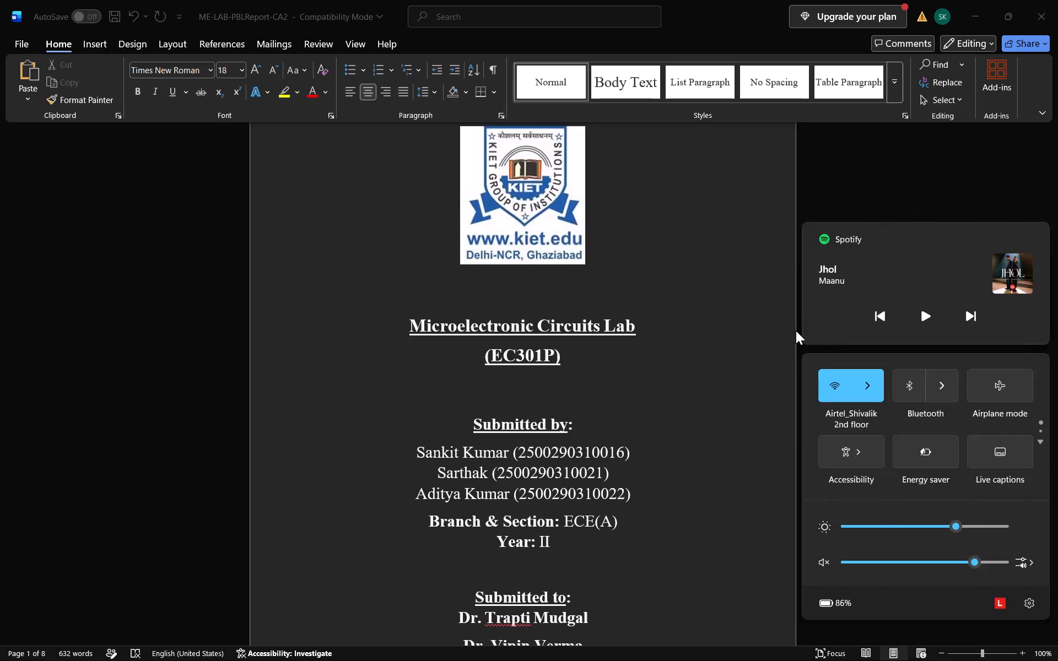
Change the last three digits of the first submitter's roll number on the cover page to 163.
click(620, 441)
click(626, 454)
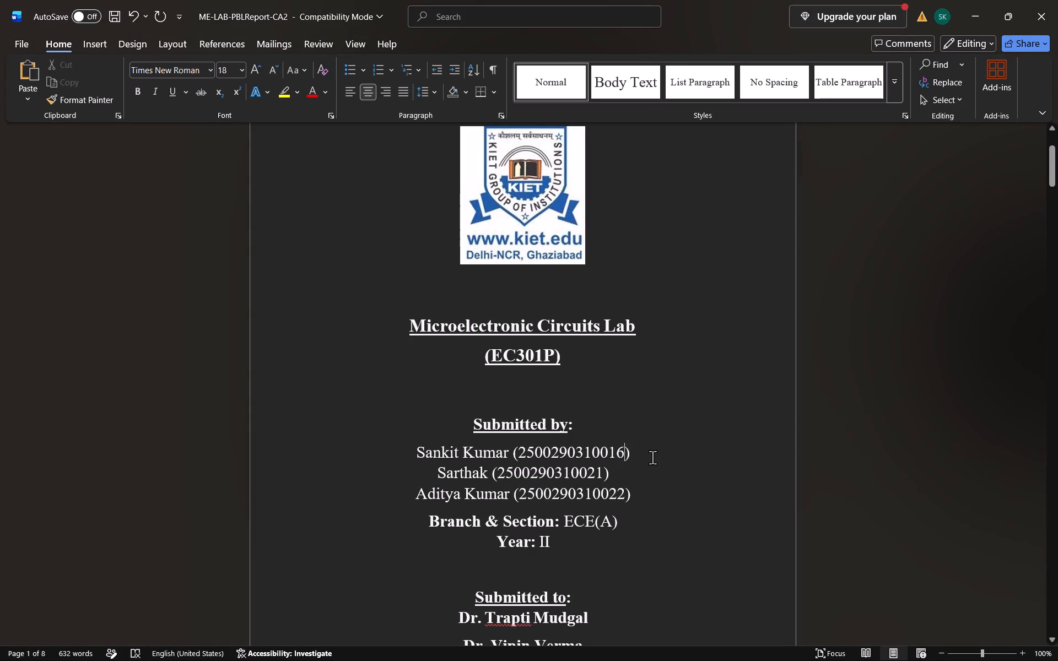
key(BackSpace)
key(BackSpace)
key(BackSpace)
key(1)
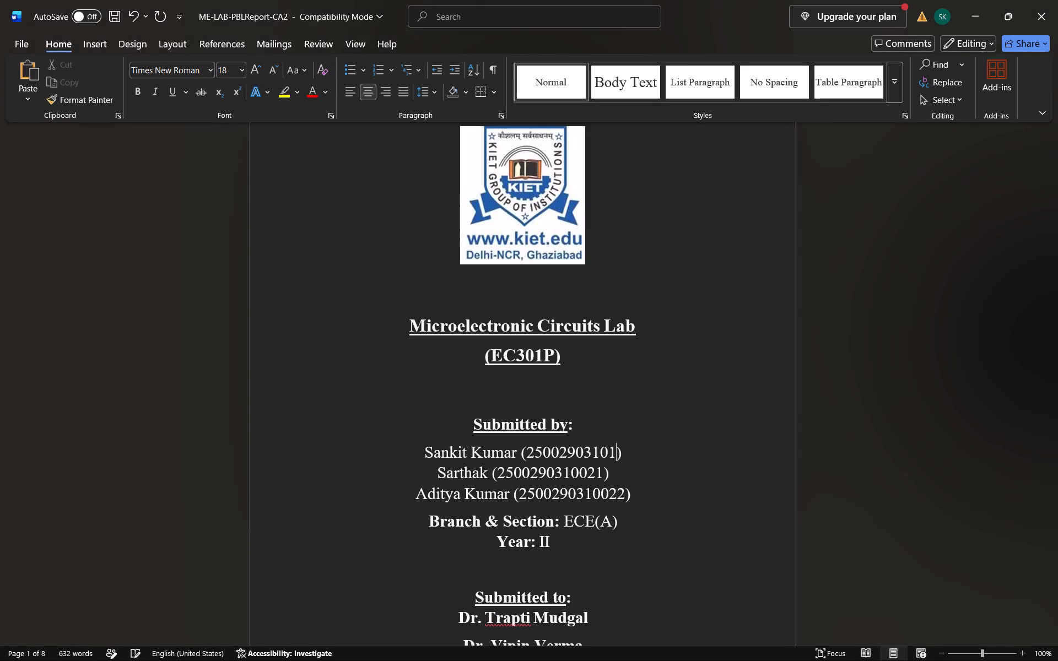
text(63)
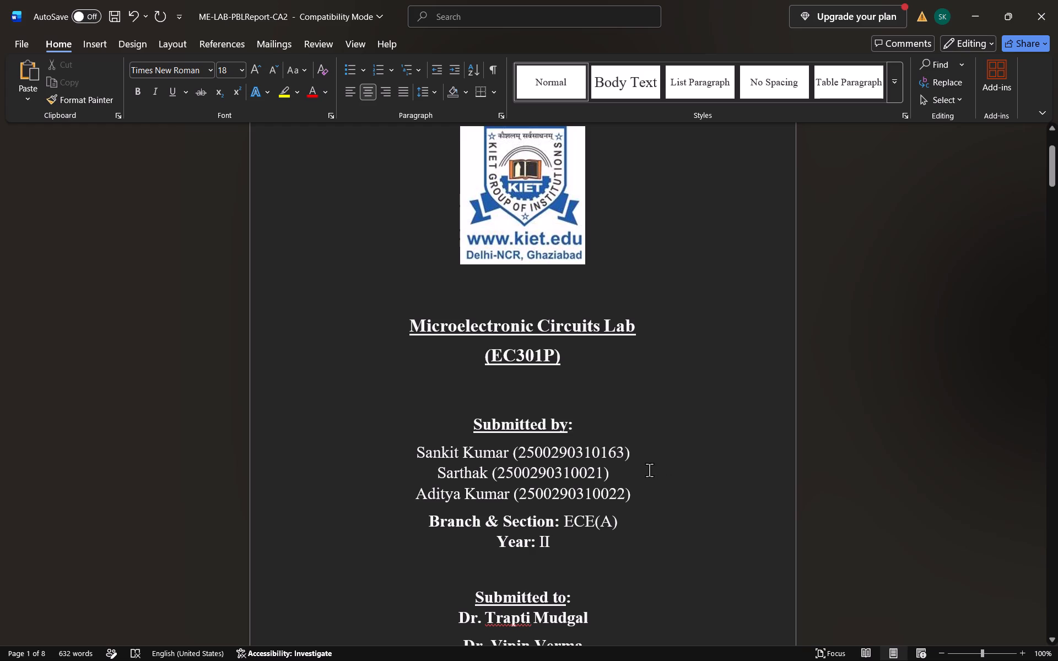
Change the last three digits of the second submitter's roll number to 164.
click(601, 471)
key(BackSpace)
key(BackSpace)
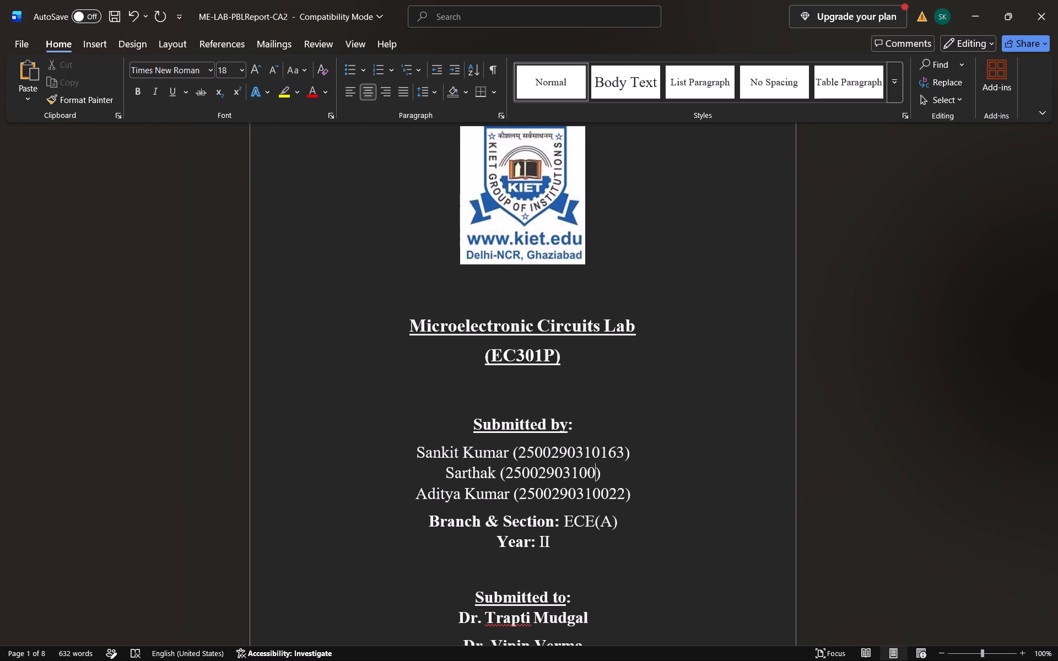
key(BackSpace)
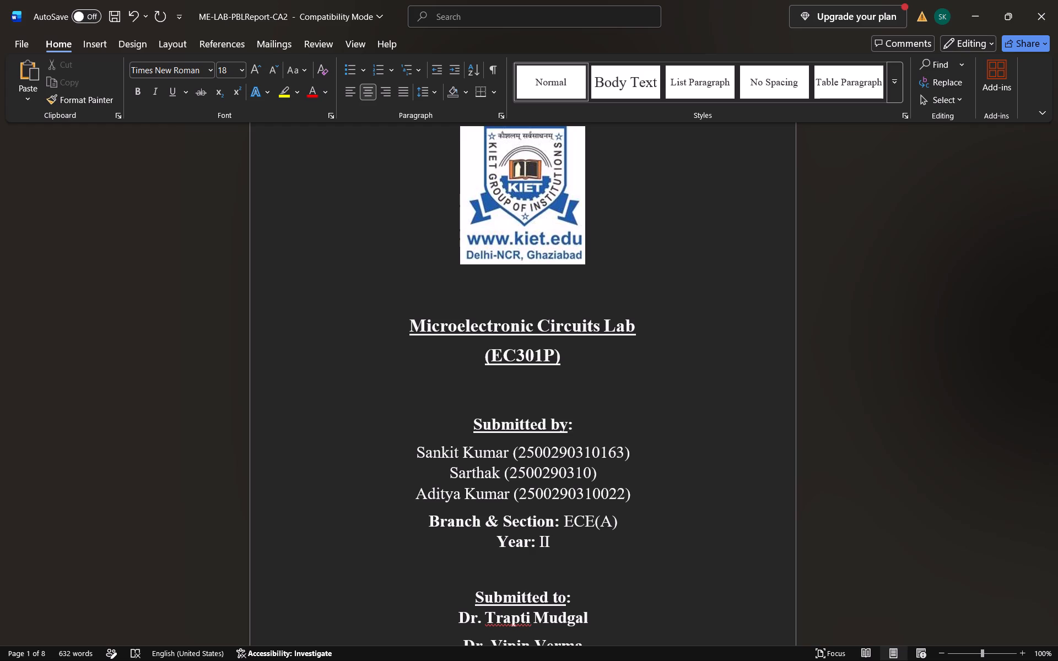
text(164)
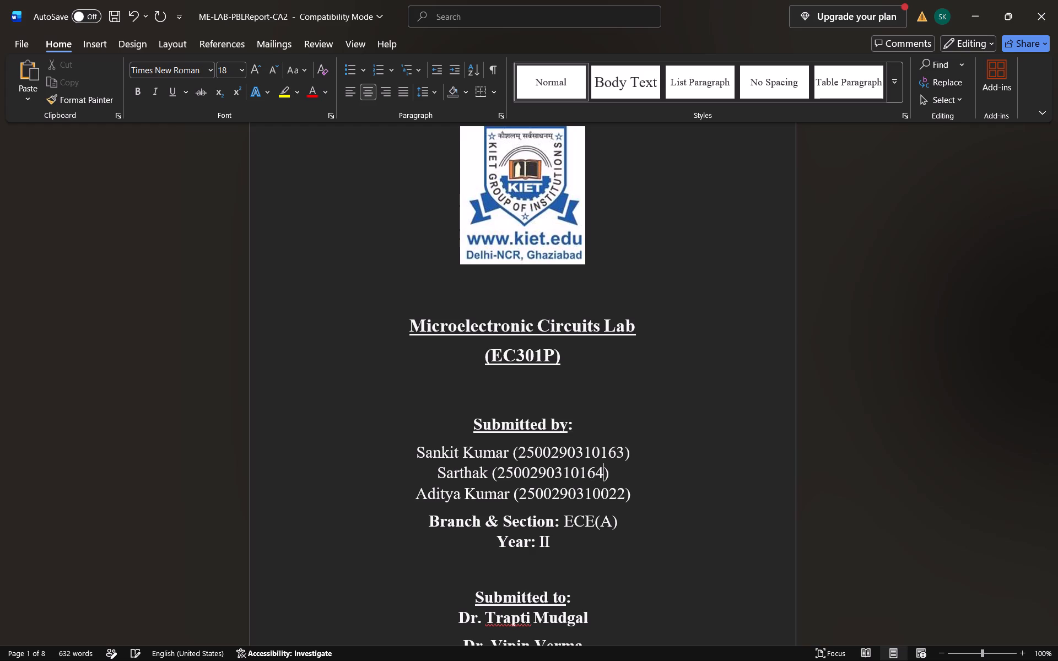
Change the last three digits of the third submitter's roll number to 165.
click(624, 490)
key(BackSpace)
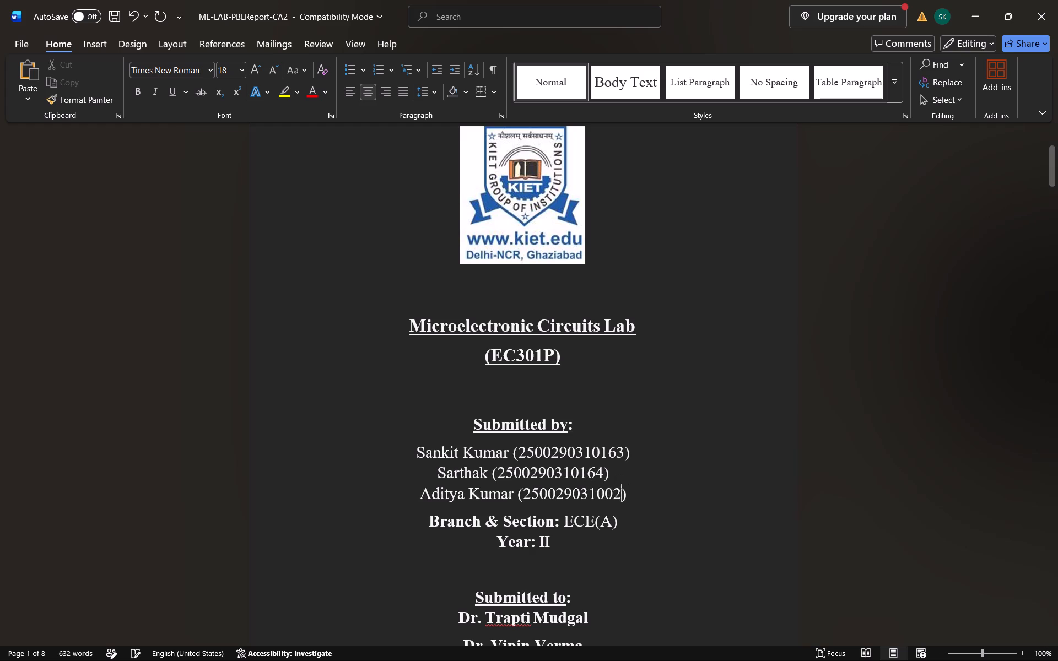
key(BackSpace)
key(BackSpace)
key(1)
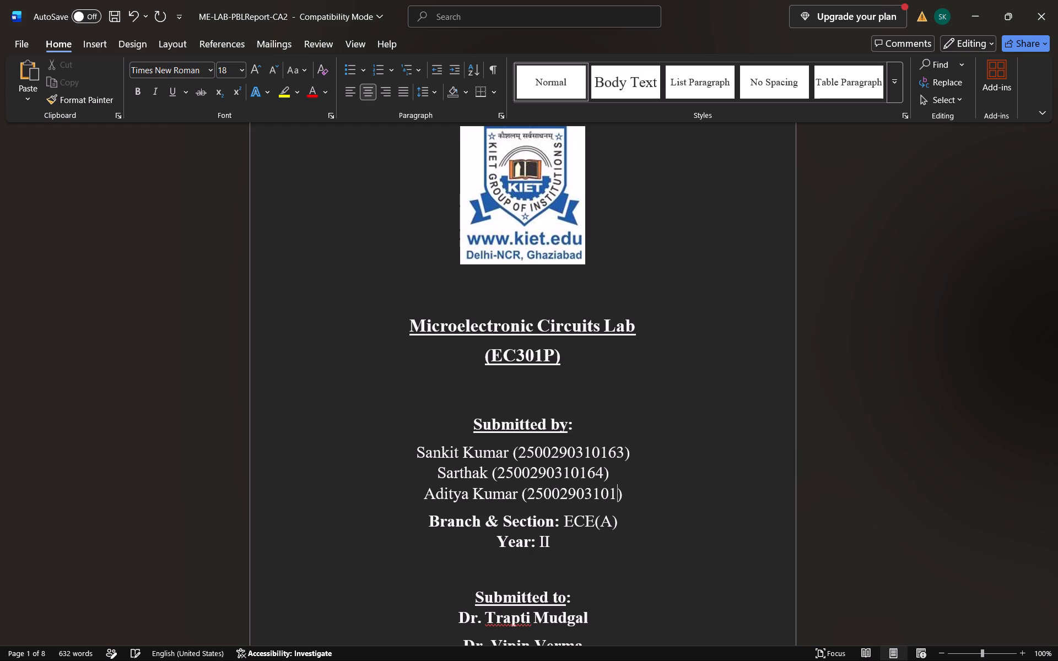
text(65)
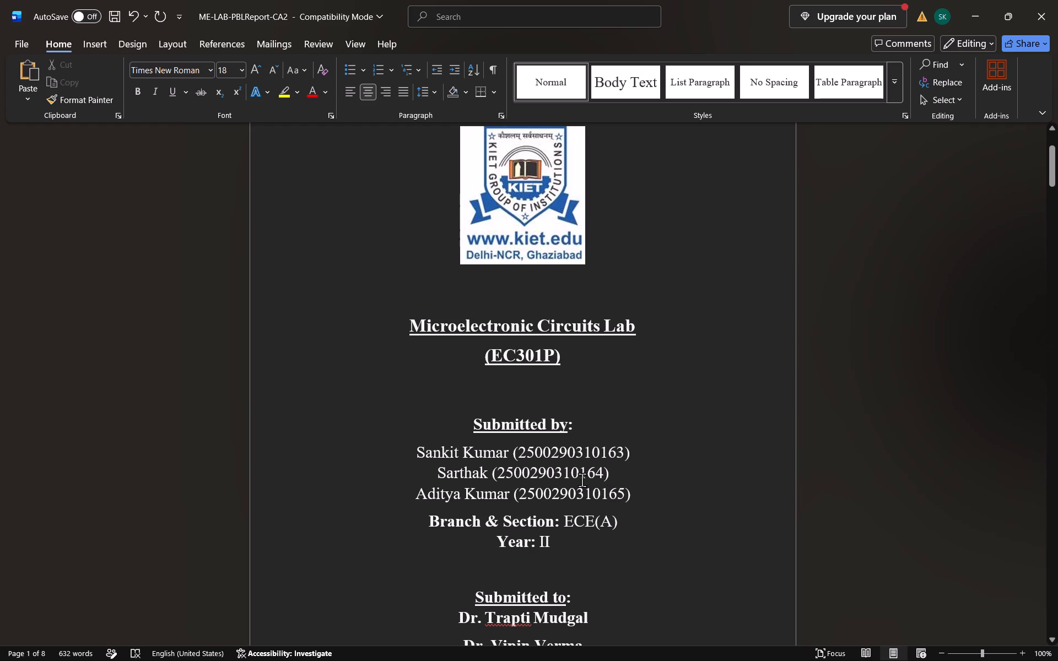
Replace the third submitter's first name with "Sarthak", keeping the surname and roll number.
click(460, 491)
key(BackSpace)
key(BackSpace)
key(BackSpace)
key(BackSpace)
key(BackSpace)
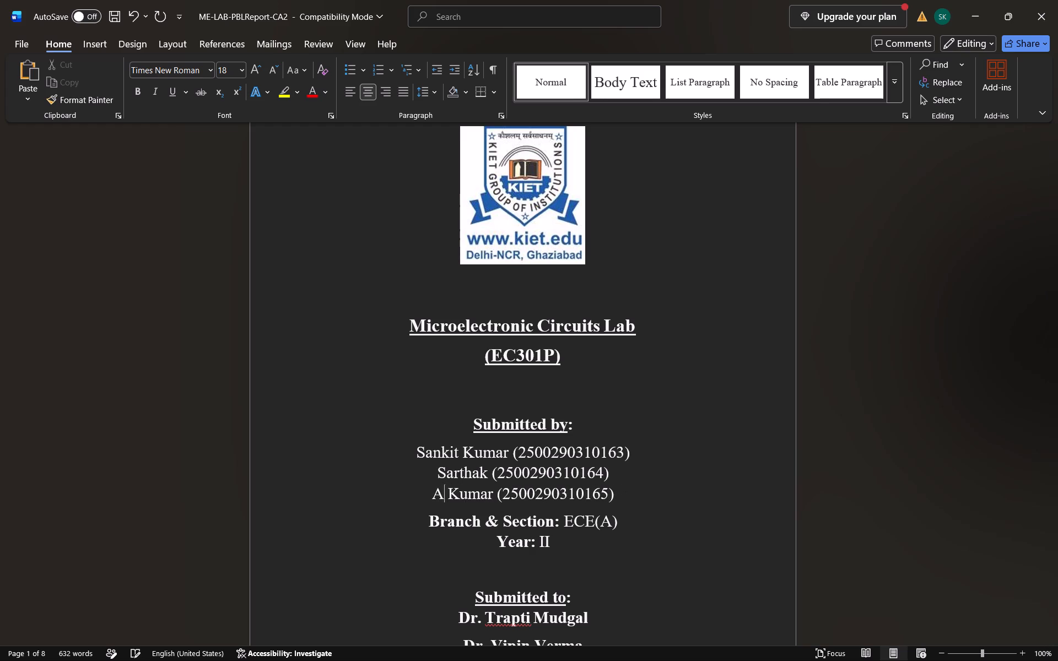
key(BackSpace)
key(s)
text(ar)
text(thak)
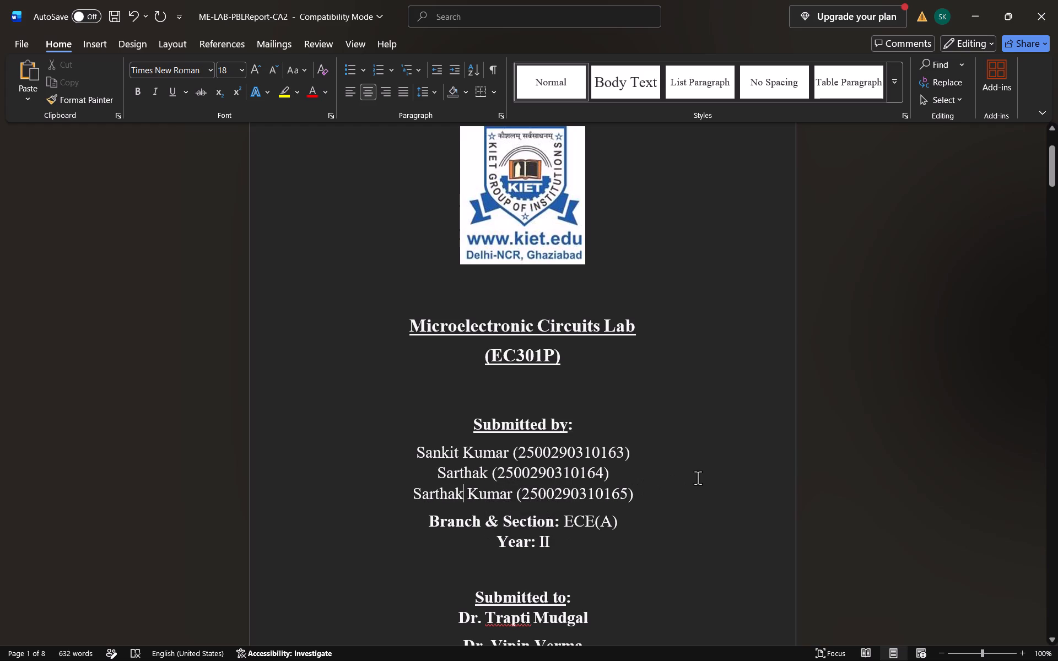
click(698, 478)
Select the whole Apparatus Required table and insert a matching block of blank rows below its last row.
scroll(617, 497, left, 1)
scroll(575, 581, down, 2)
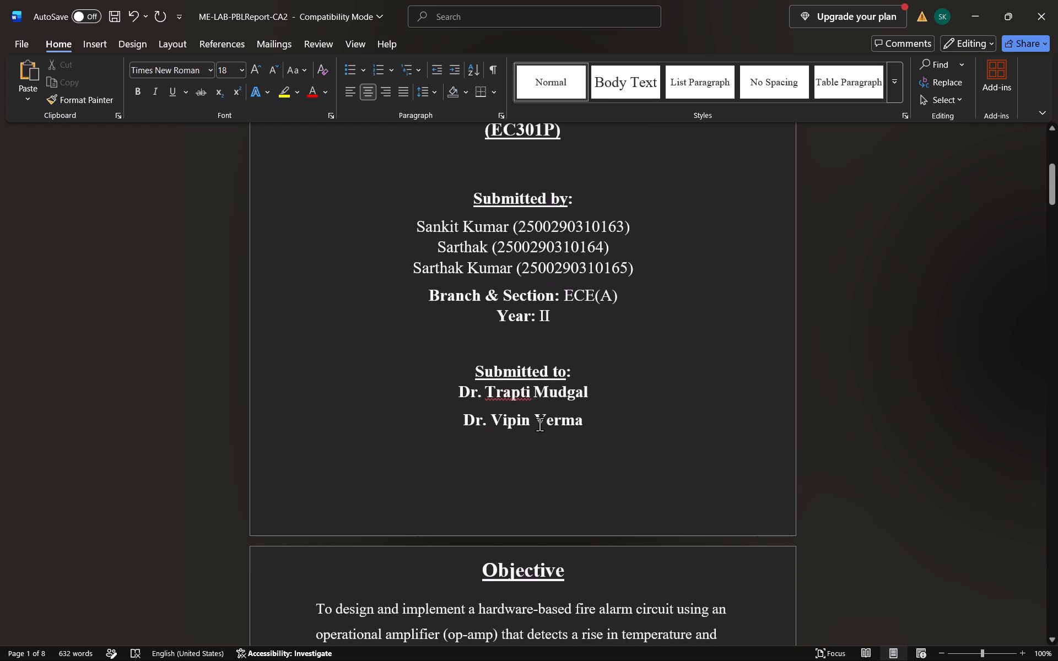
scroll(539, 424, down, 2)
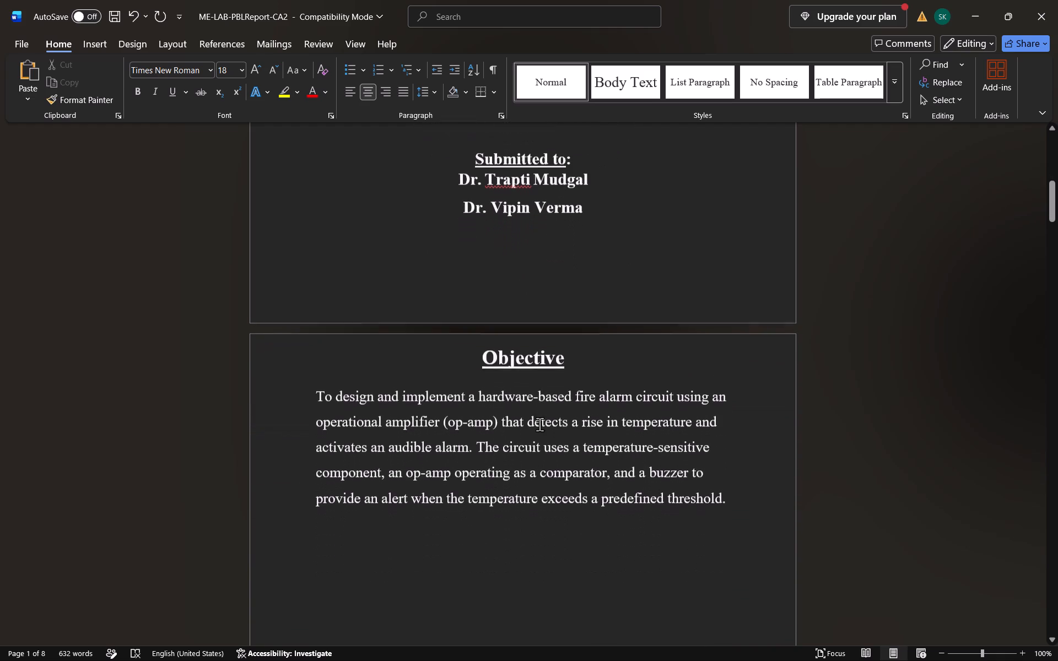
scroll(506, 409, down, 1)
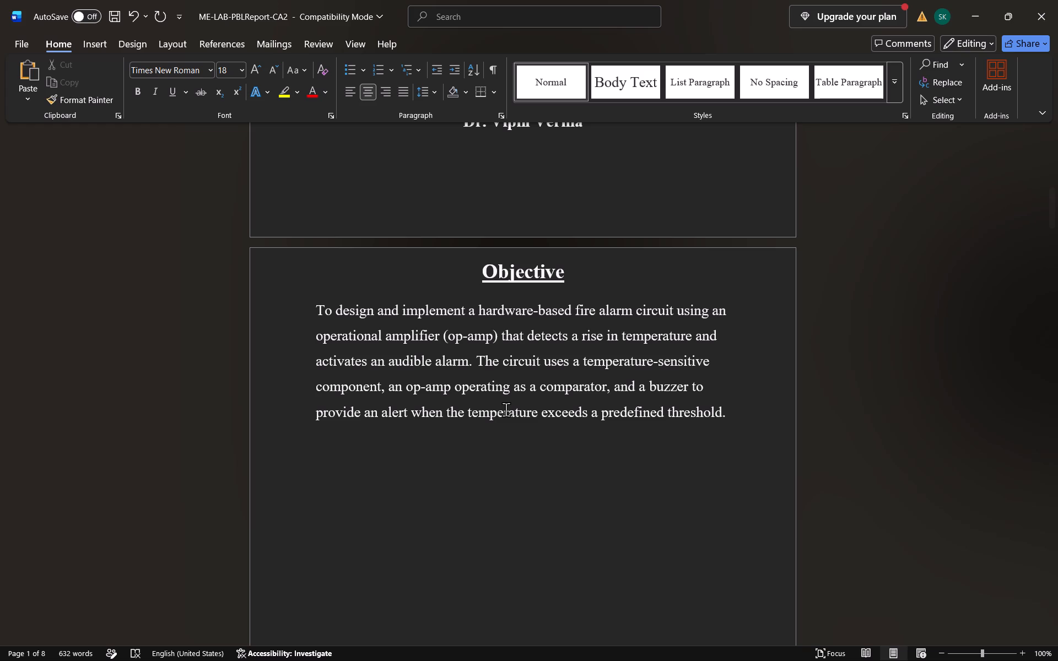
click(511, 472)
scroll(511, 472, down, 1)
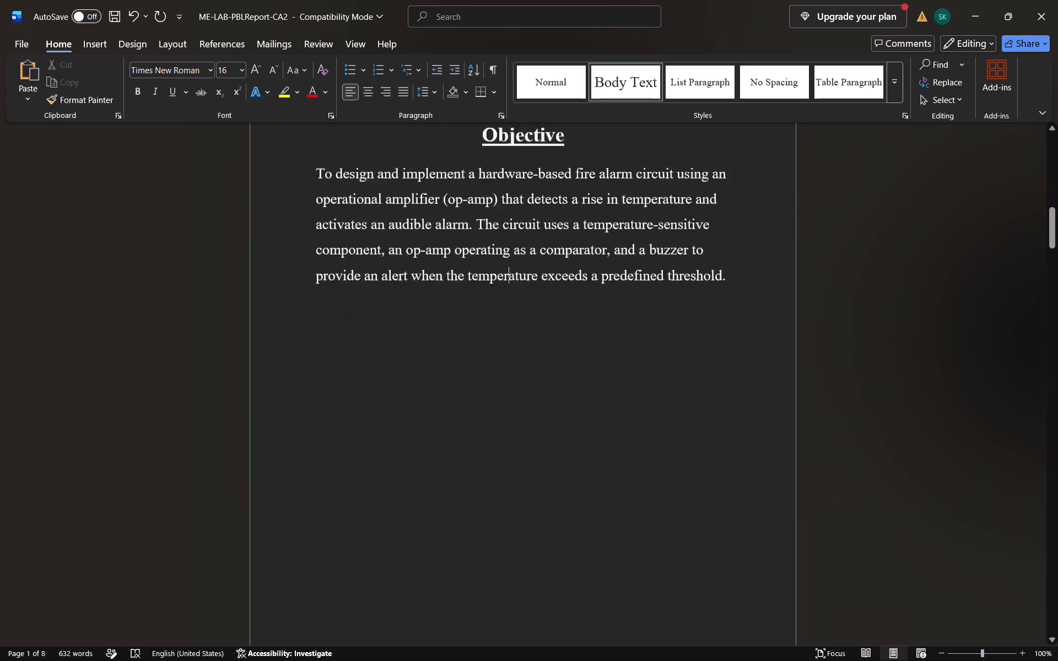
scroll(511, 472, down, 4)
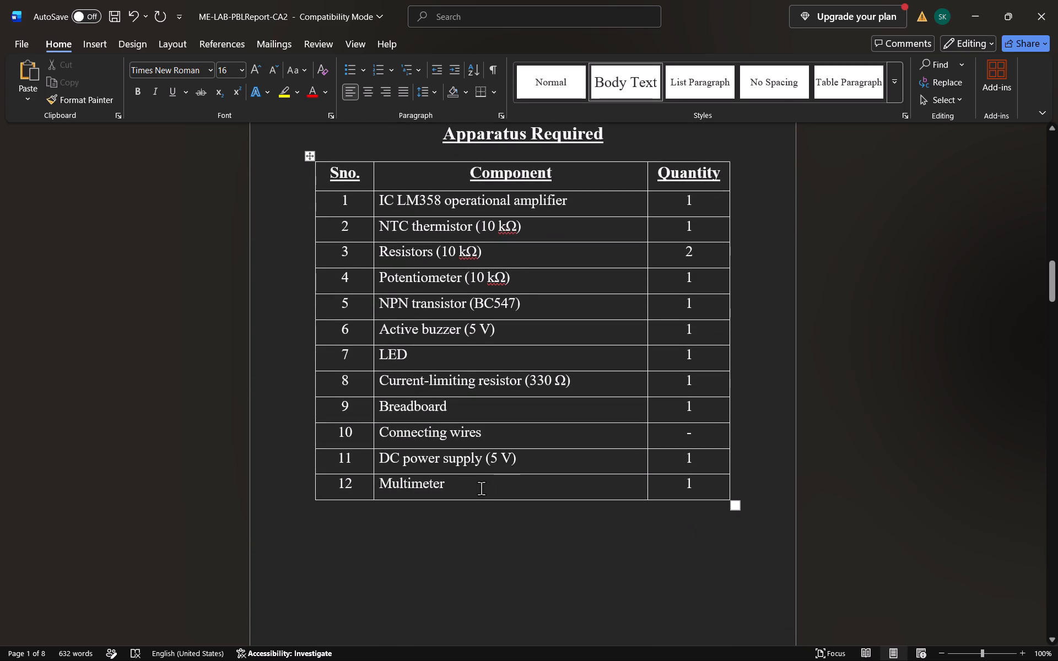
click(736, 508)
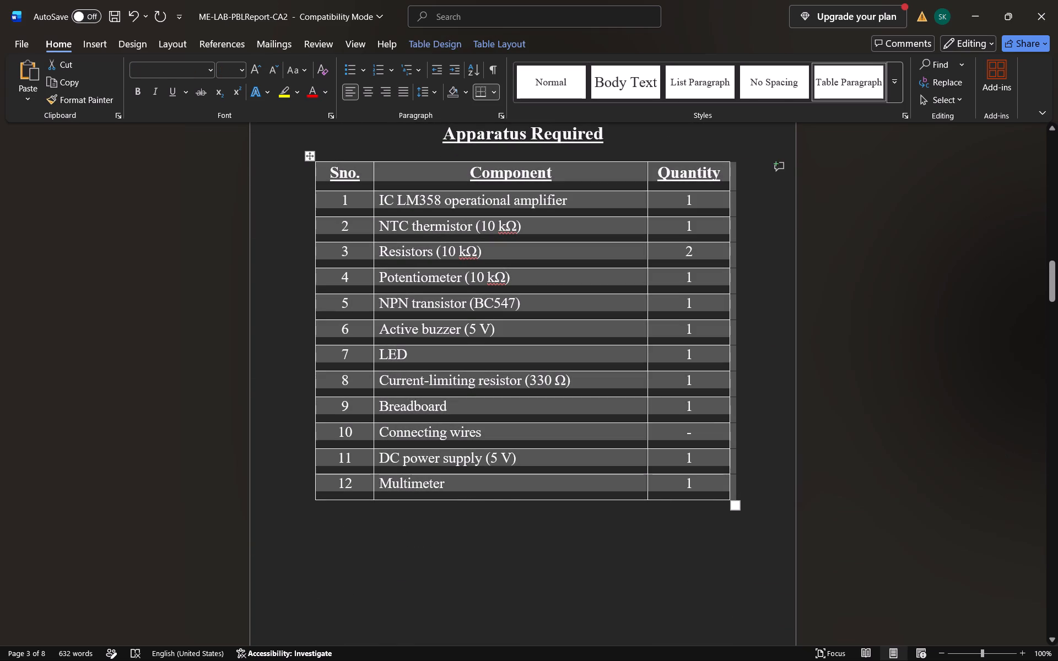
click(677, 500)
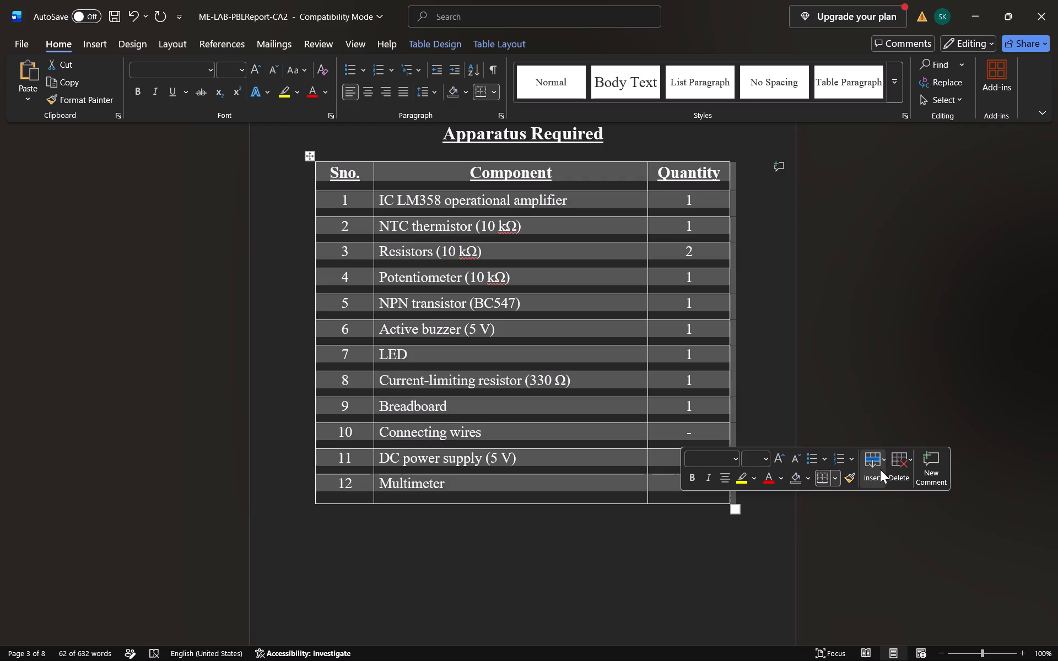
click(876, 472)
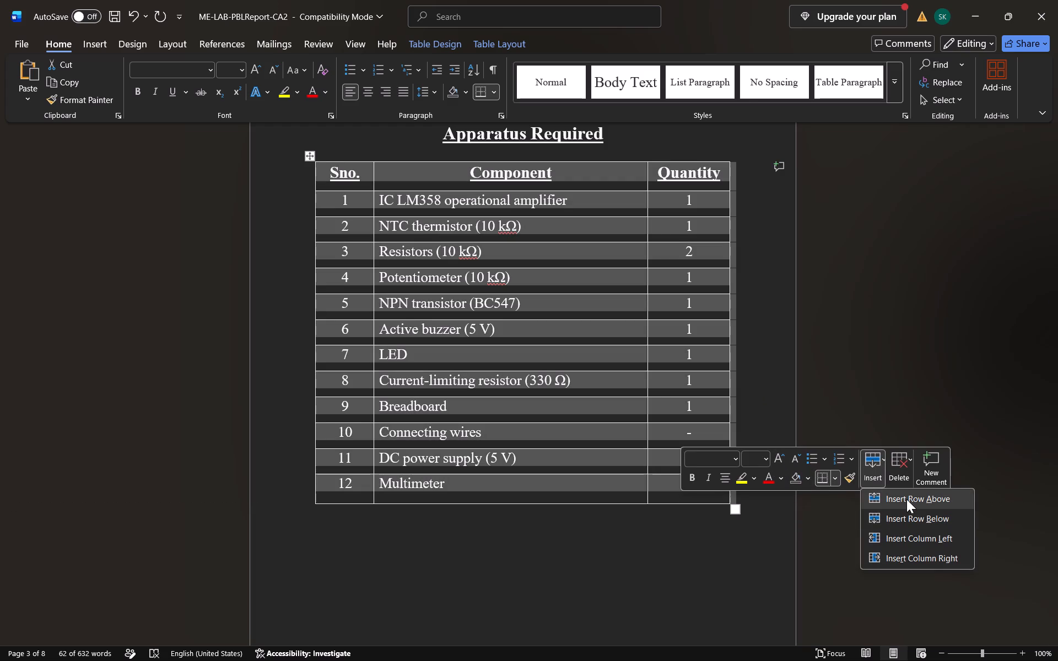
click(900, 511)
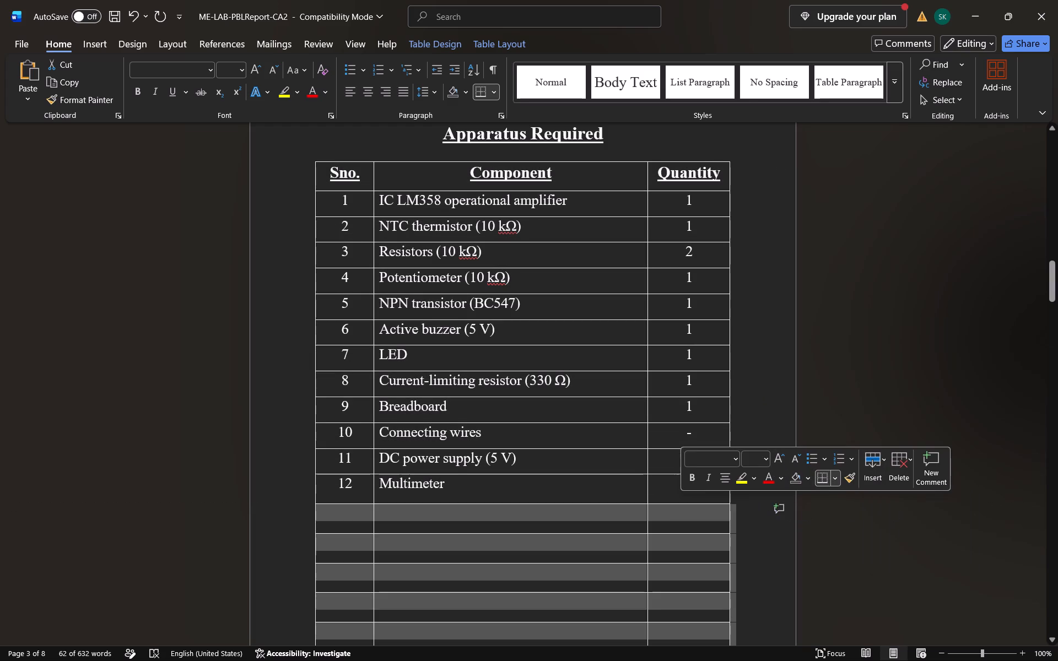
Shrink the extended Apparatus Required table slightly in width and height from its lower corner.
scroll(742, 489, down, 7)
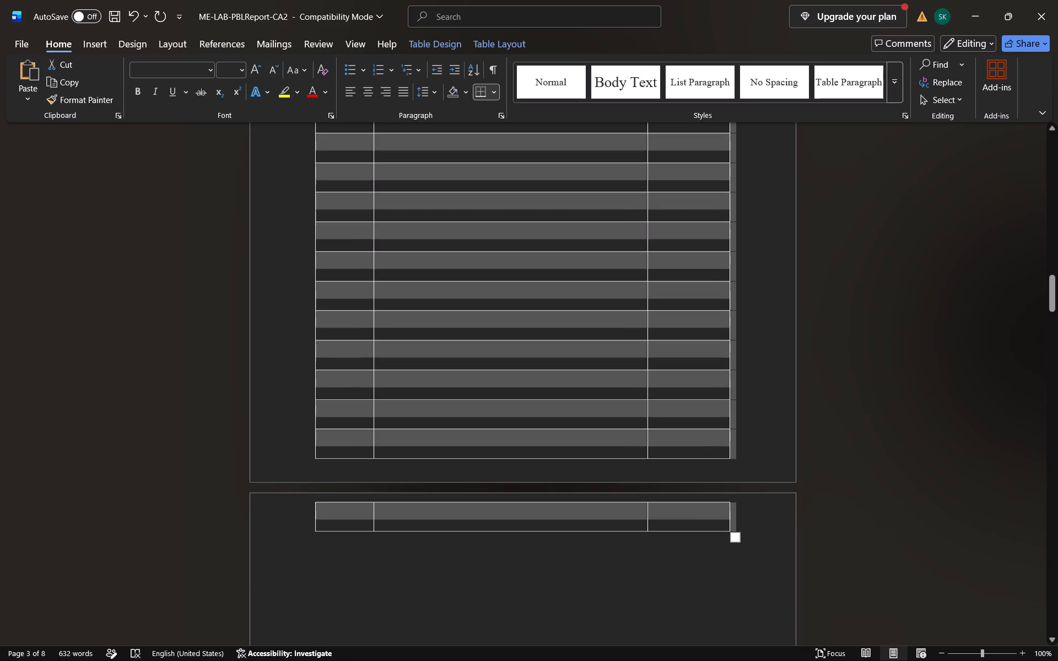
drag(736, 534, 734, 458)
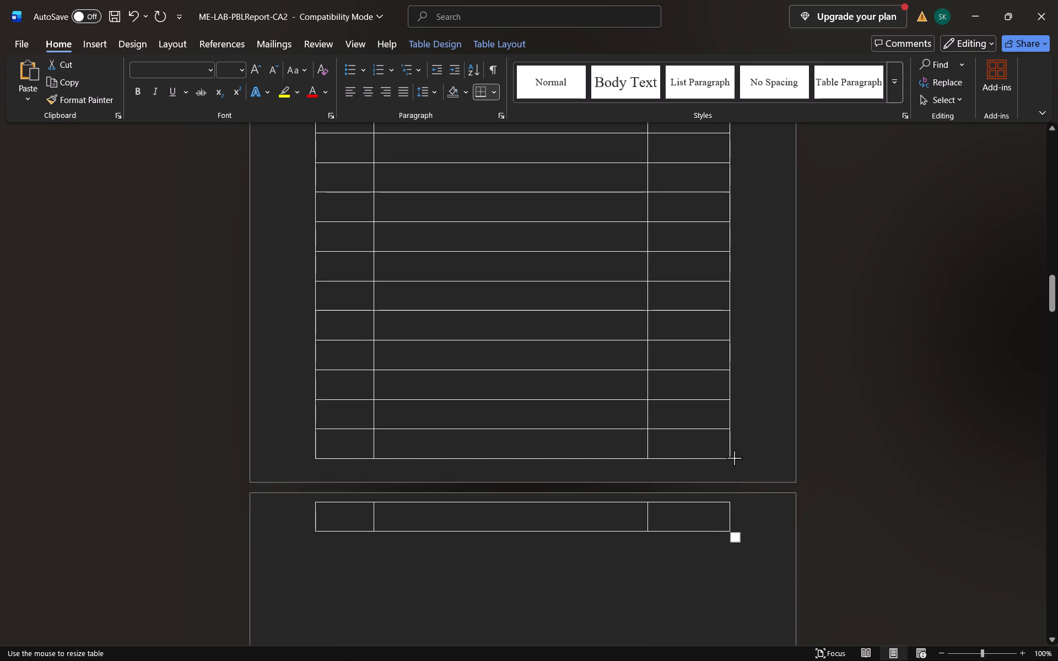
drag(734, 458, 724, 432)
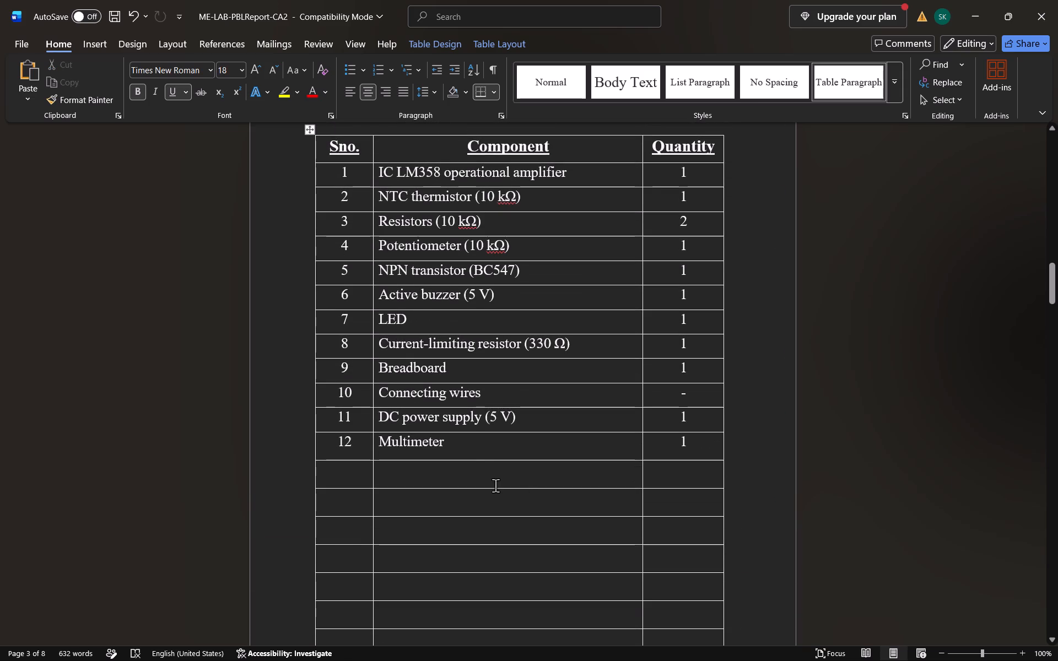
Fill the first blank row of the apparatus table with serial number 13 and component "Wire".
click(474, 472)
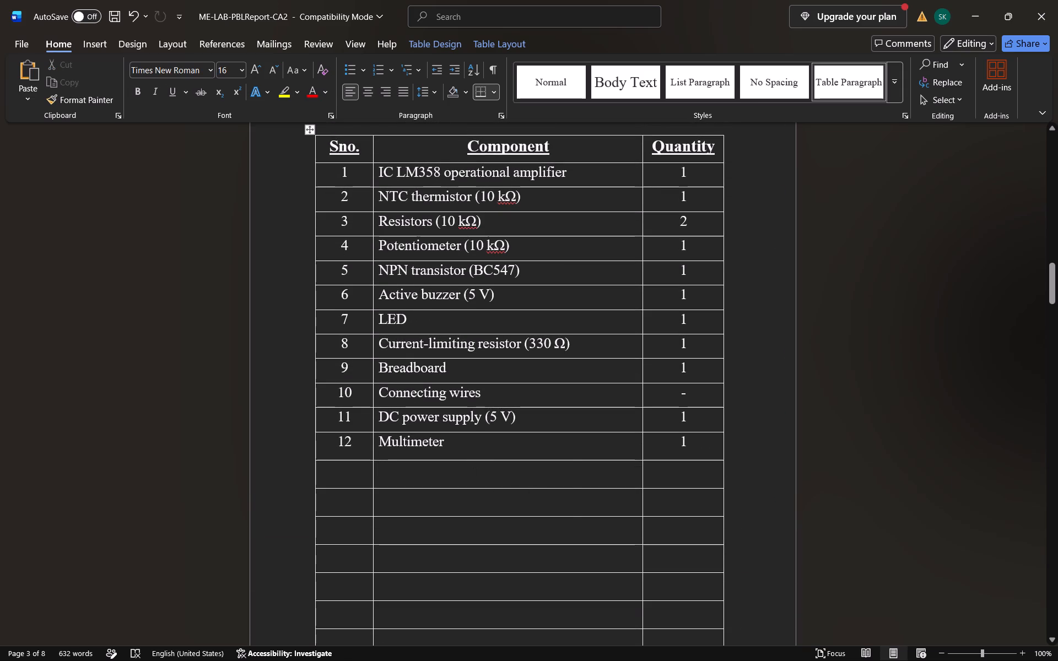
key(w)
text(ire)
click(353, 467)
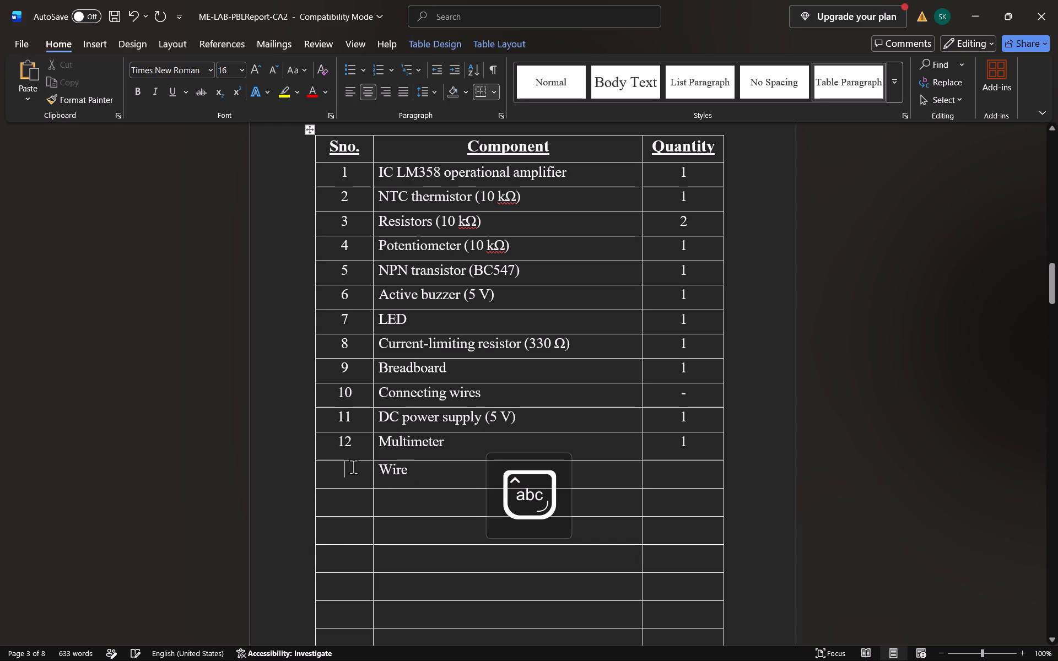
key(1)
key(3)
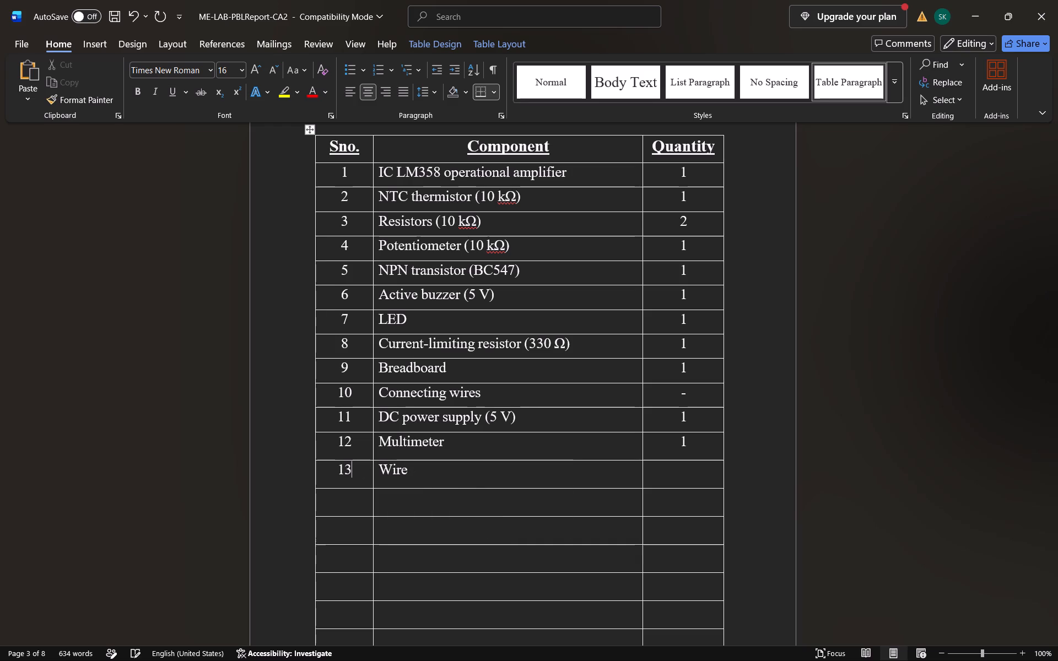
Insert two more blank rows directly below the "Wire" row of the apparatus table.
click(418, 493)
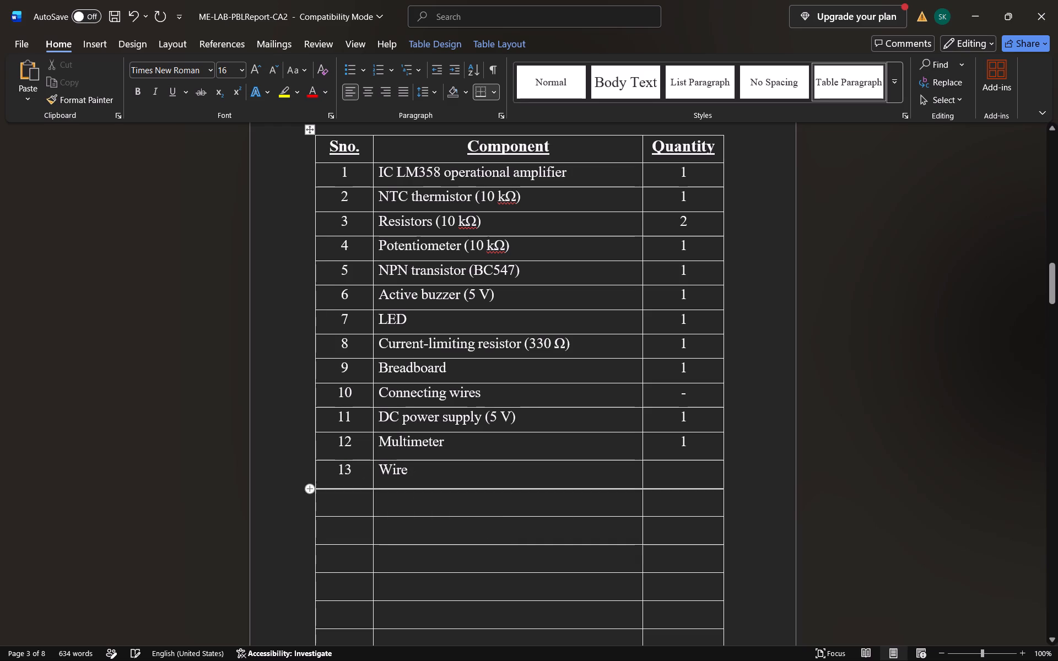
click(308, 486)
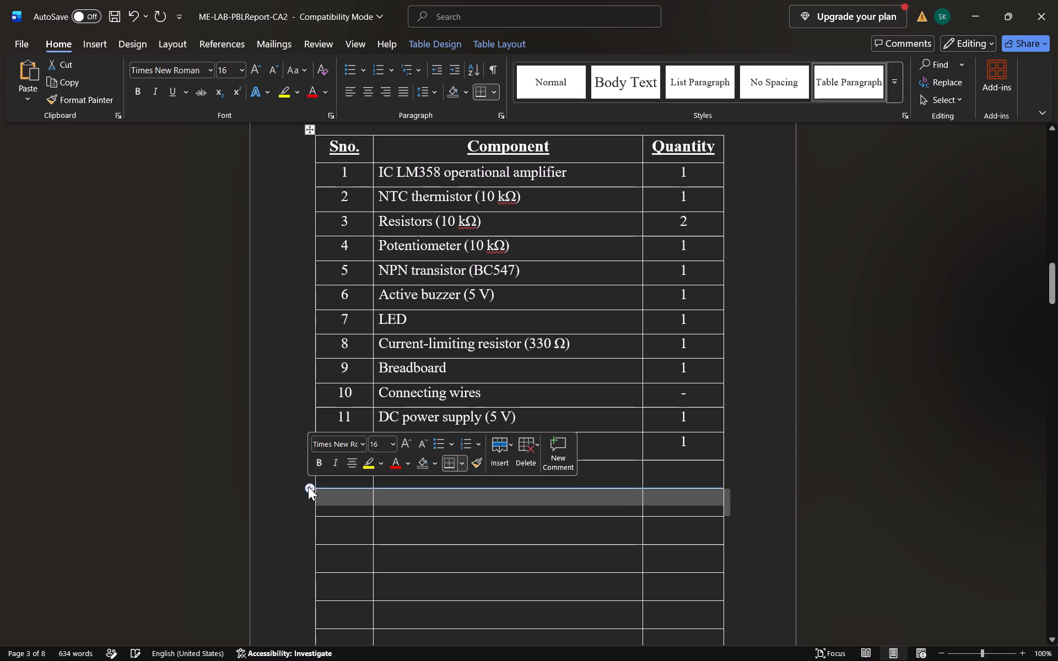
scroll(308, 486, down, 1)
key(Delete)
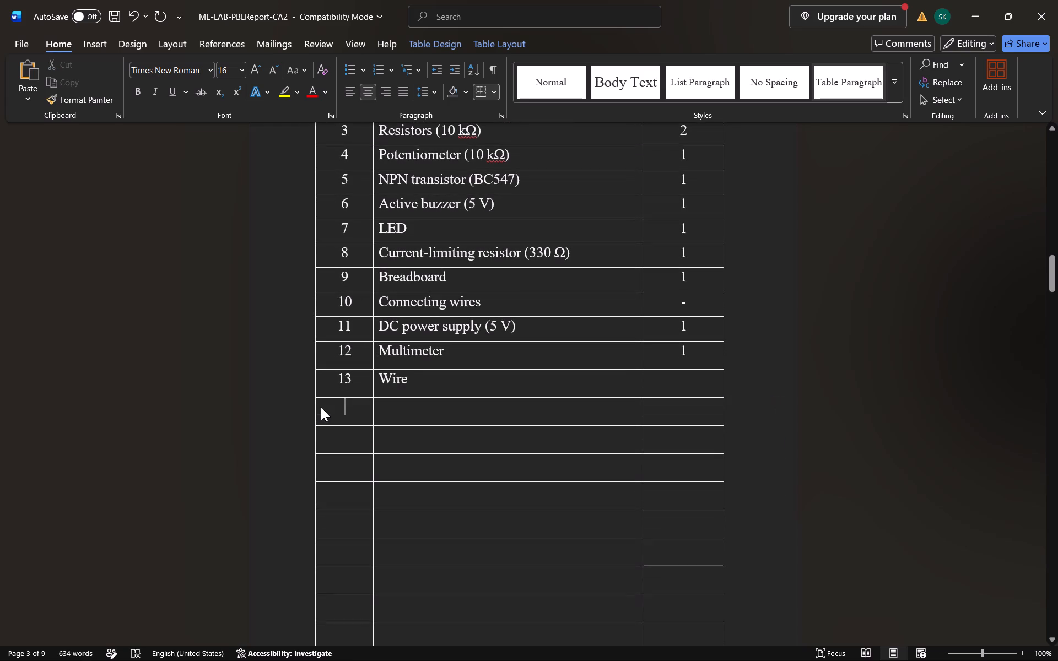
click(305, 400)
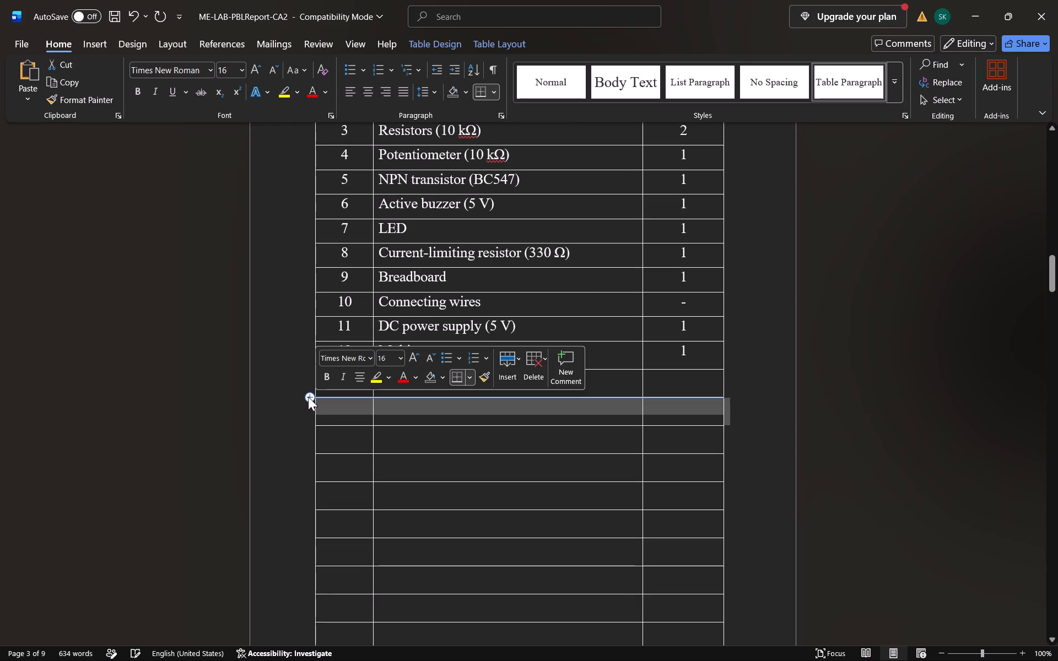
drag(308, 397, 353, 583)
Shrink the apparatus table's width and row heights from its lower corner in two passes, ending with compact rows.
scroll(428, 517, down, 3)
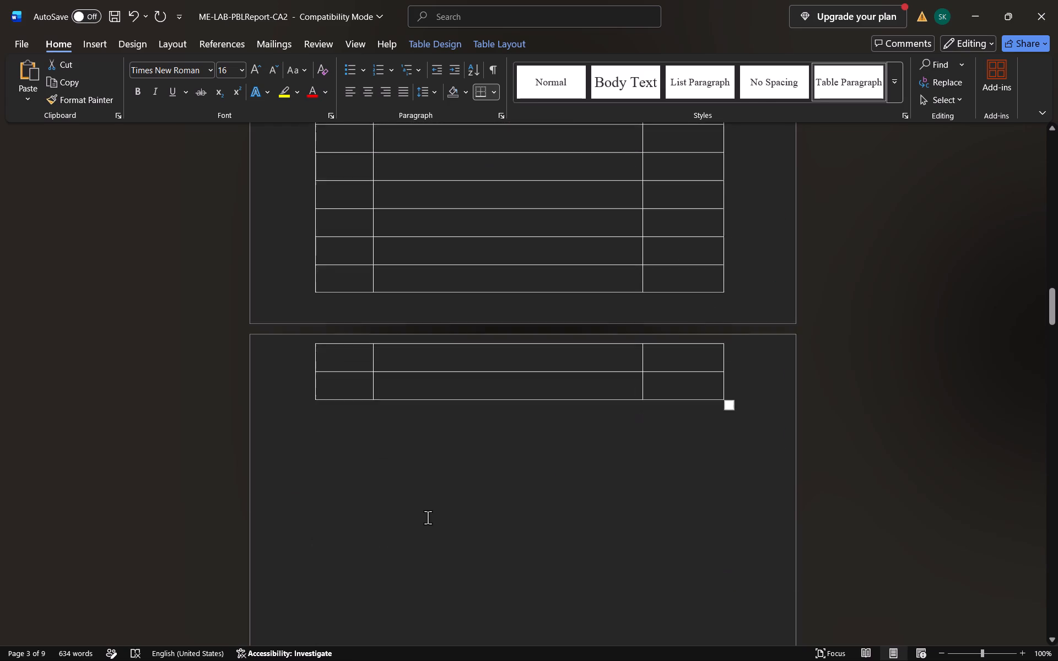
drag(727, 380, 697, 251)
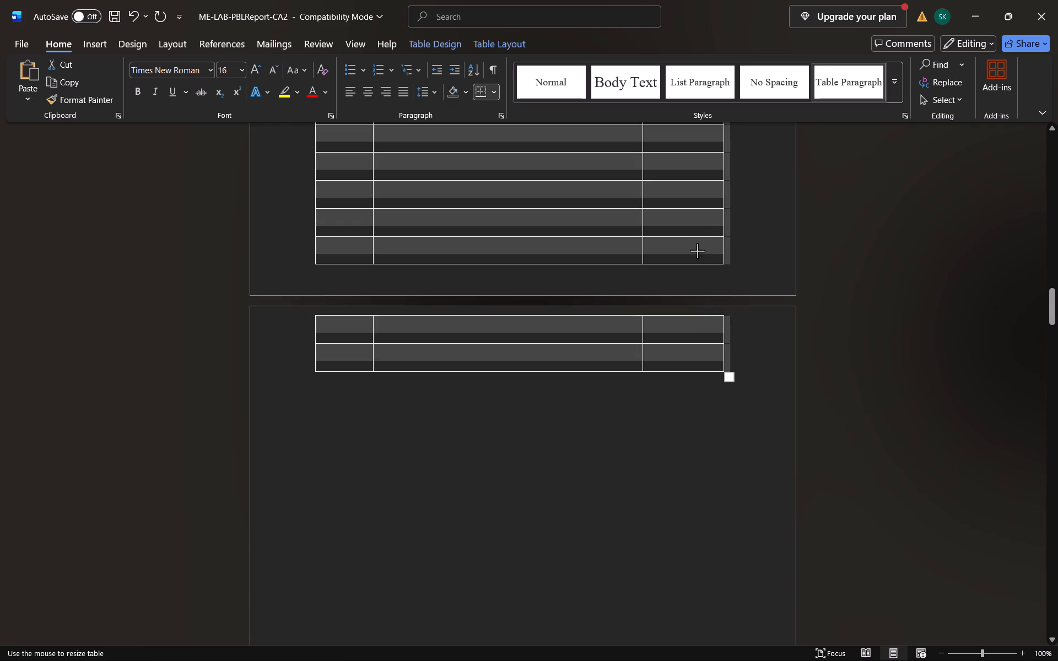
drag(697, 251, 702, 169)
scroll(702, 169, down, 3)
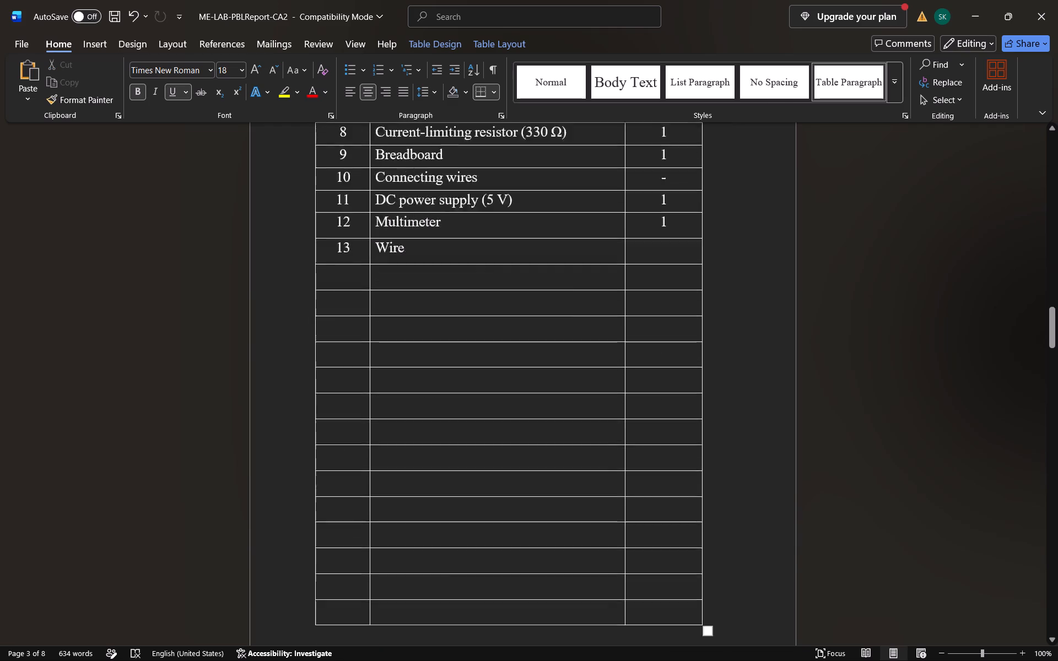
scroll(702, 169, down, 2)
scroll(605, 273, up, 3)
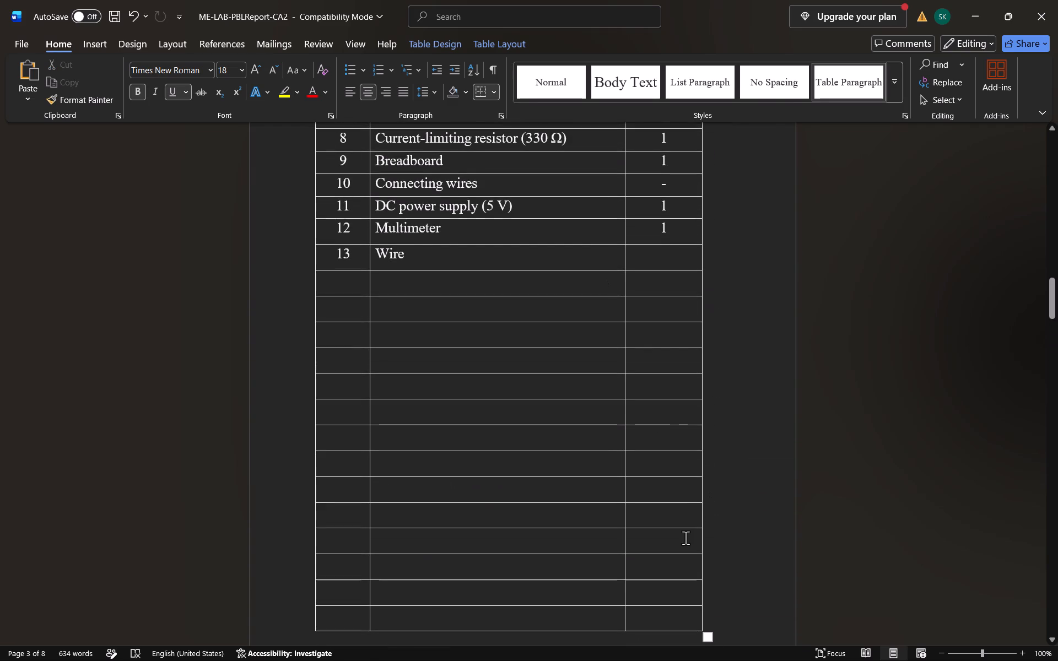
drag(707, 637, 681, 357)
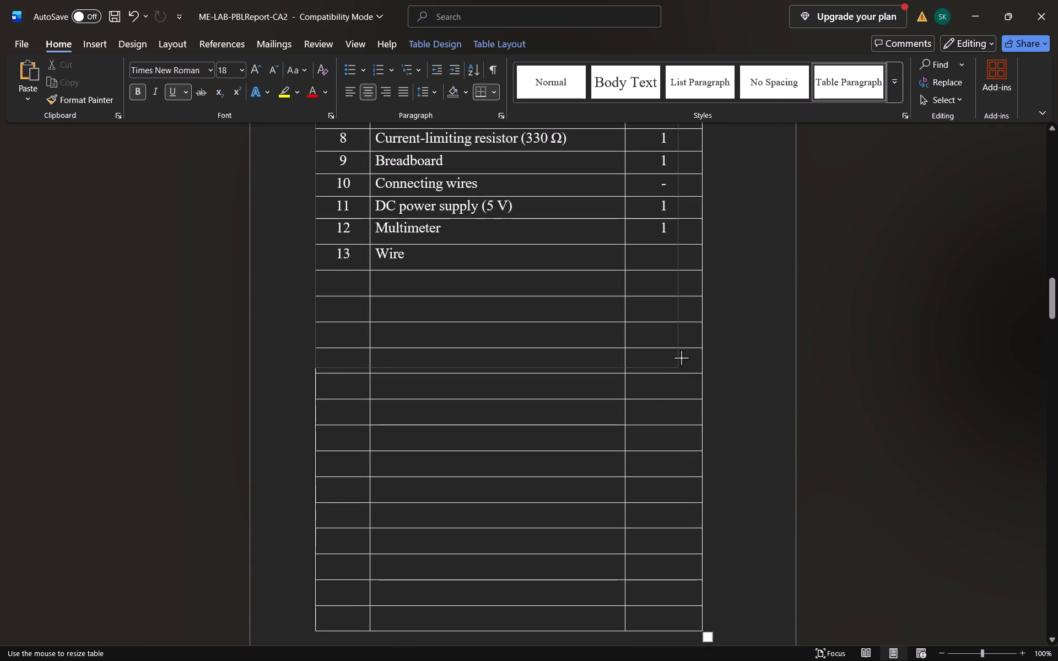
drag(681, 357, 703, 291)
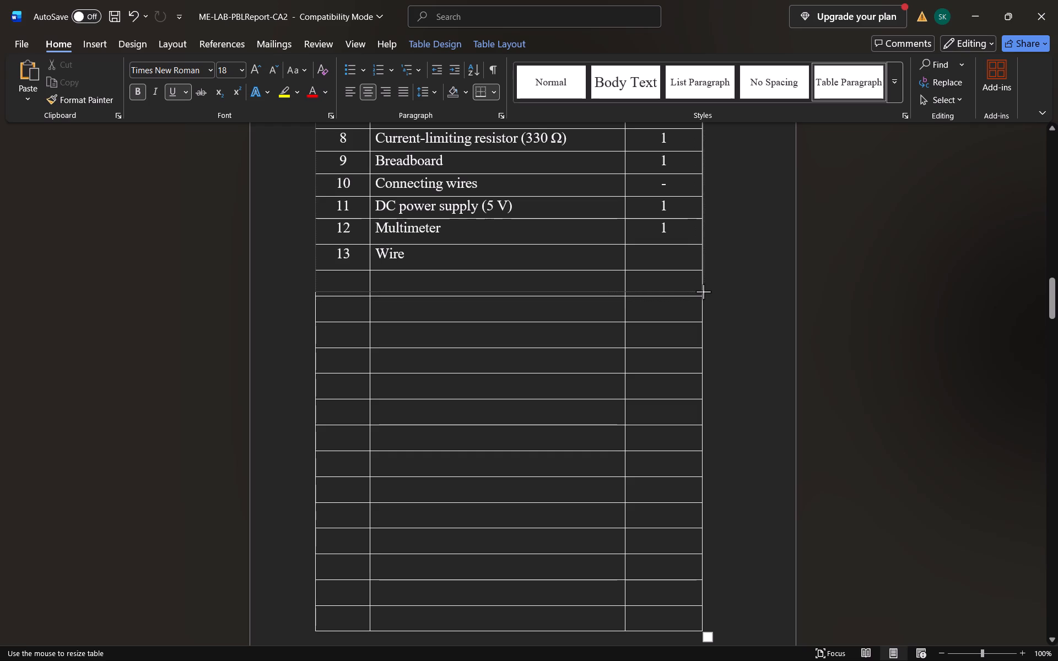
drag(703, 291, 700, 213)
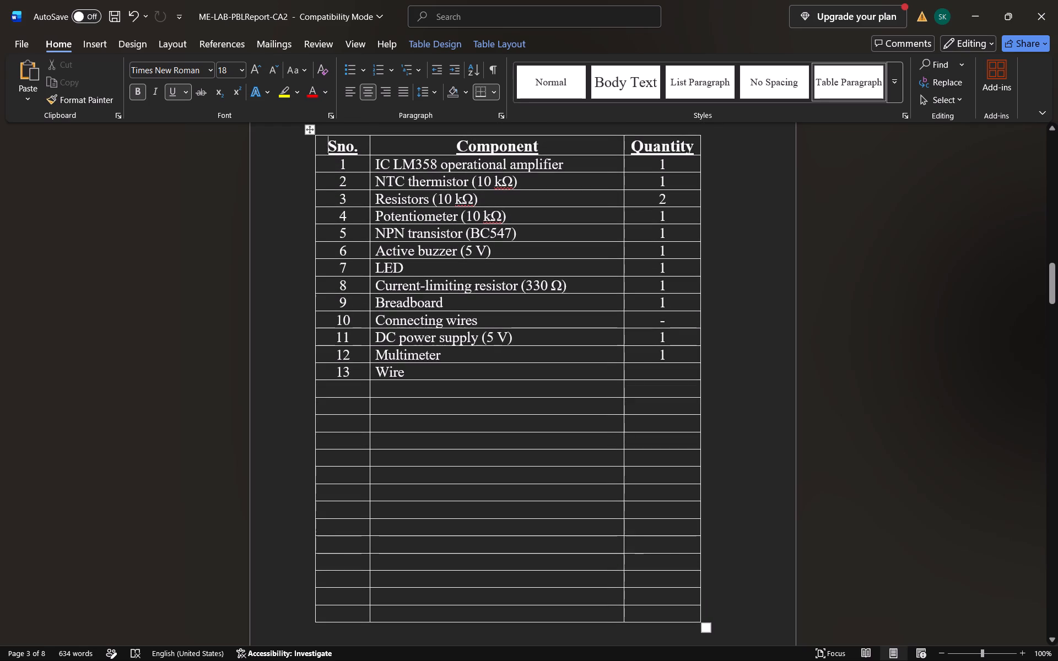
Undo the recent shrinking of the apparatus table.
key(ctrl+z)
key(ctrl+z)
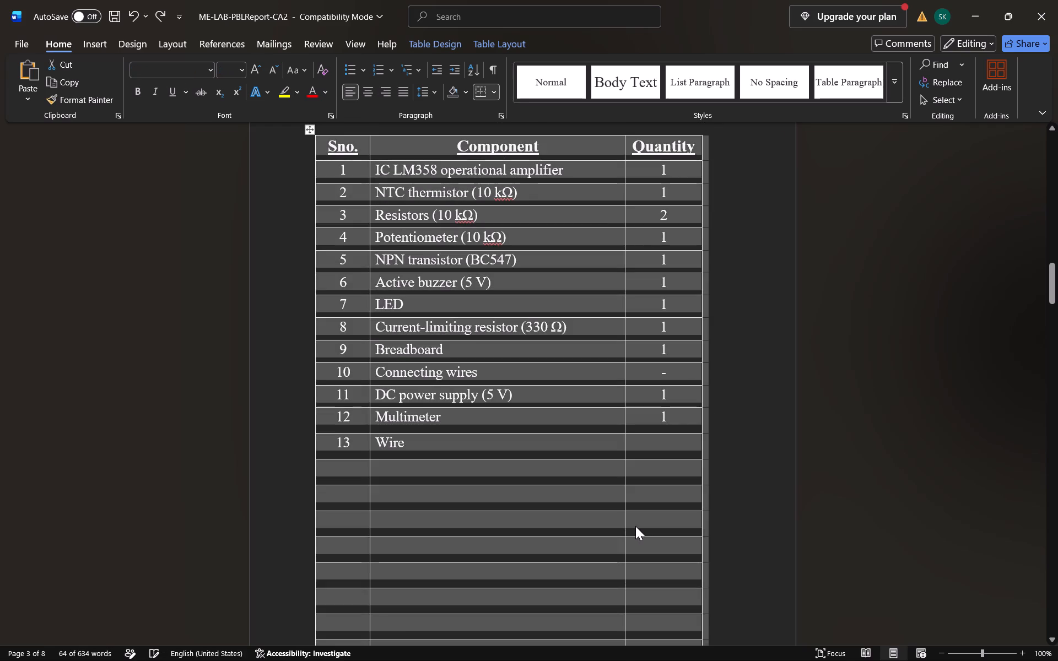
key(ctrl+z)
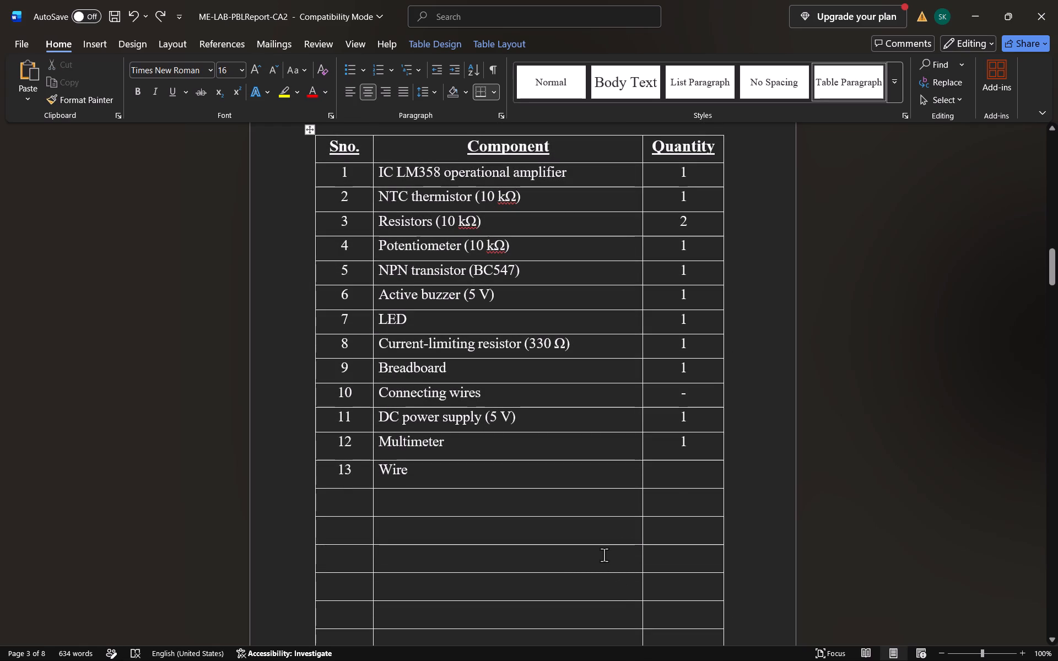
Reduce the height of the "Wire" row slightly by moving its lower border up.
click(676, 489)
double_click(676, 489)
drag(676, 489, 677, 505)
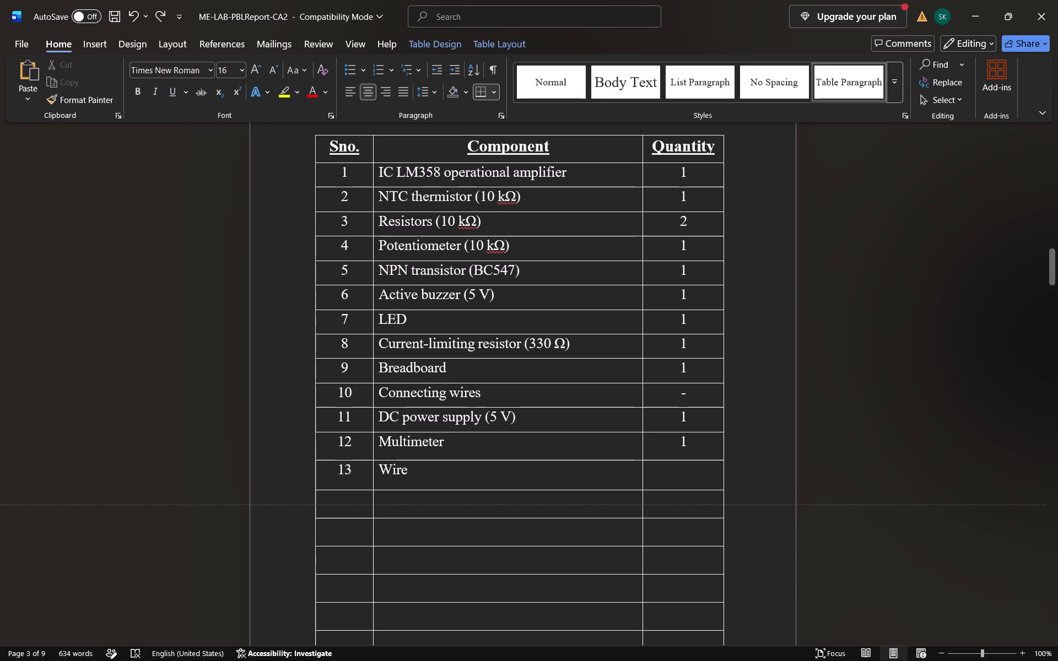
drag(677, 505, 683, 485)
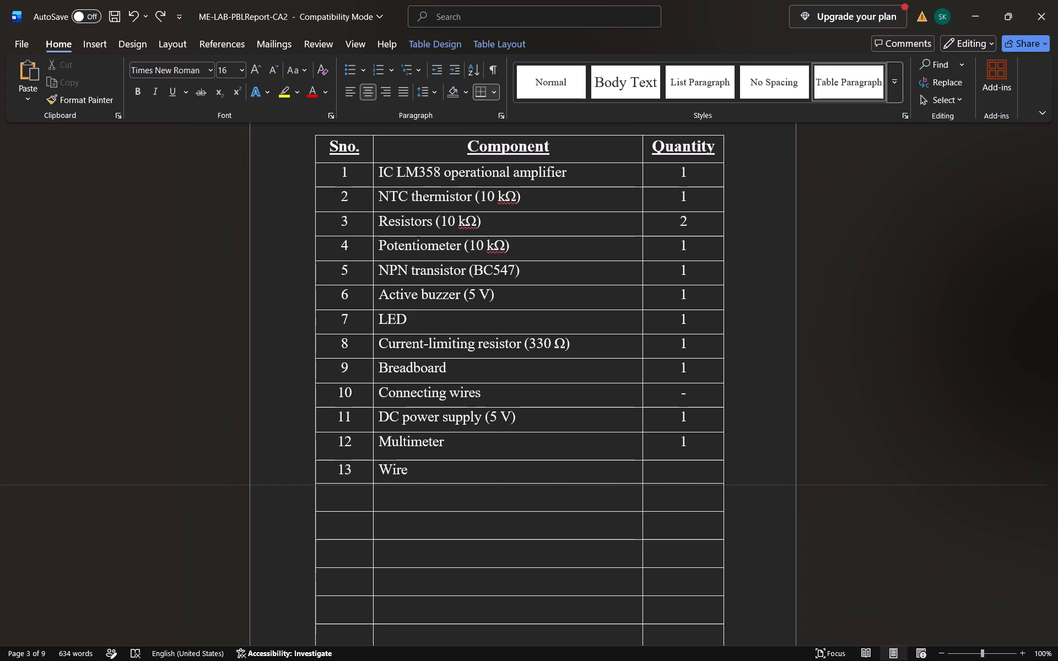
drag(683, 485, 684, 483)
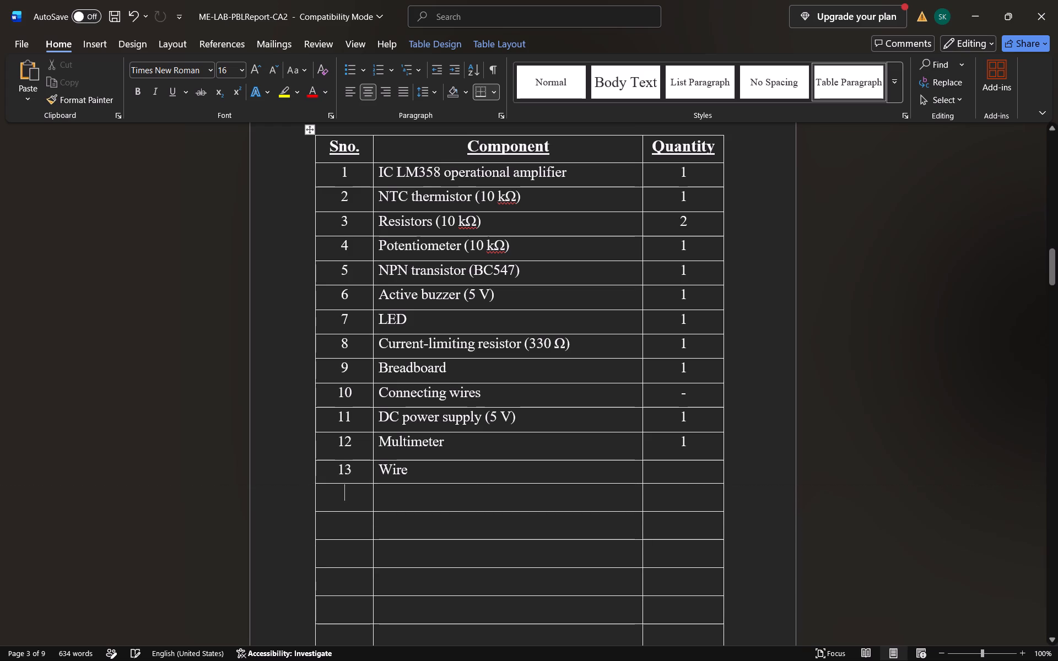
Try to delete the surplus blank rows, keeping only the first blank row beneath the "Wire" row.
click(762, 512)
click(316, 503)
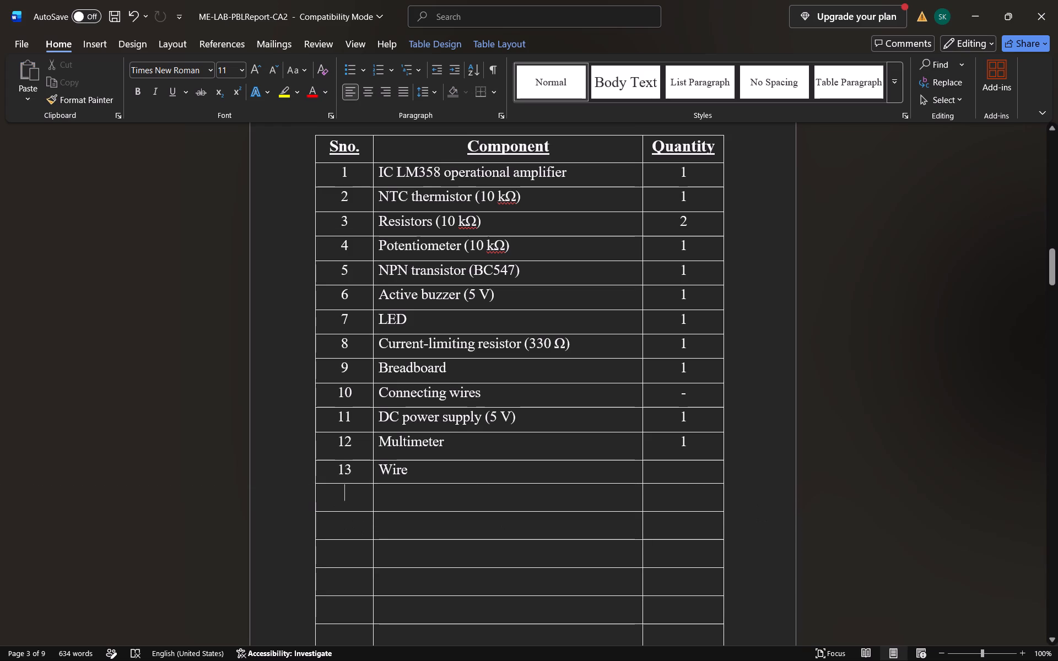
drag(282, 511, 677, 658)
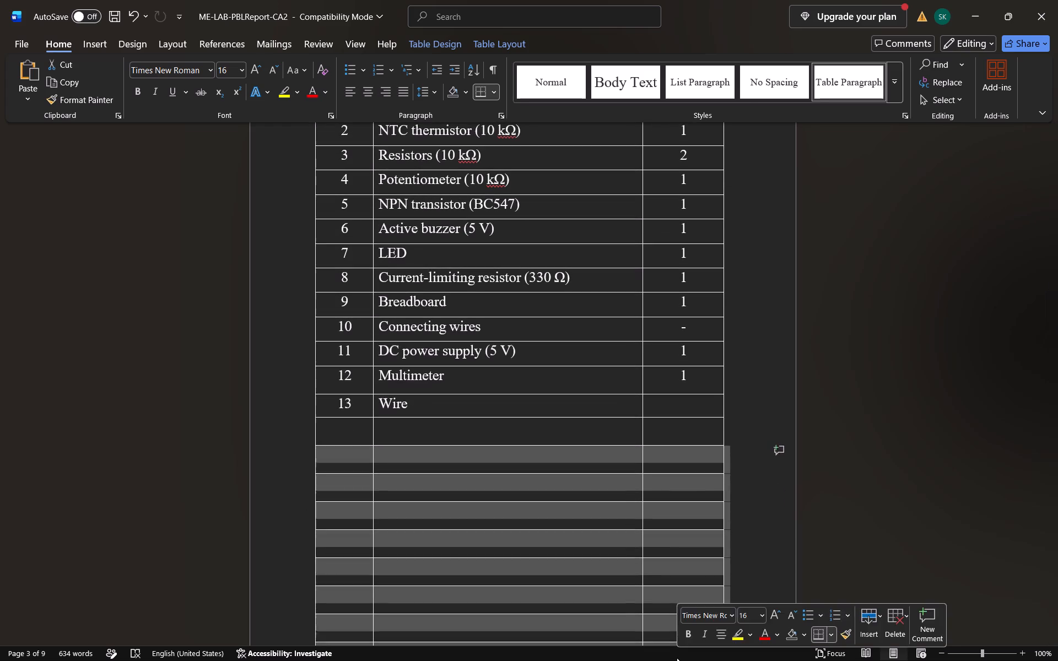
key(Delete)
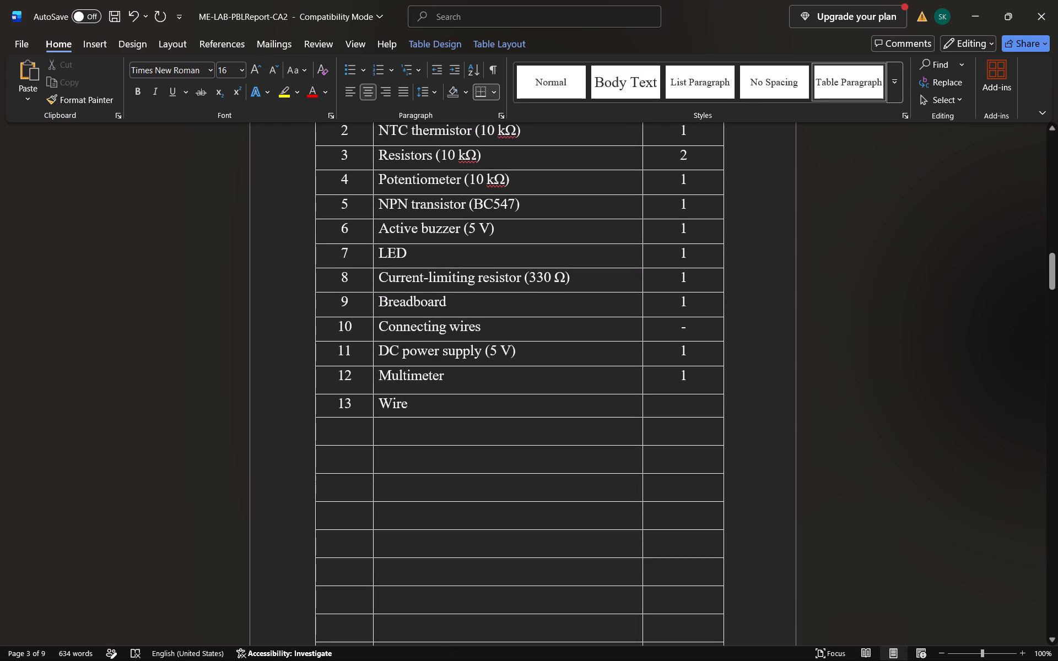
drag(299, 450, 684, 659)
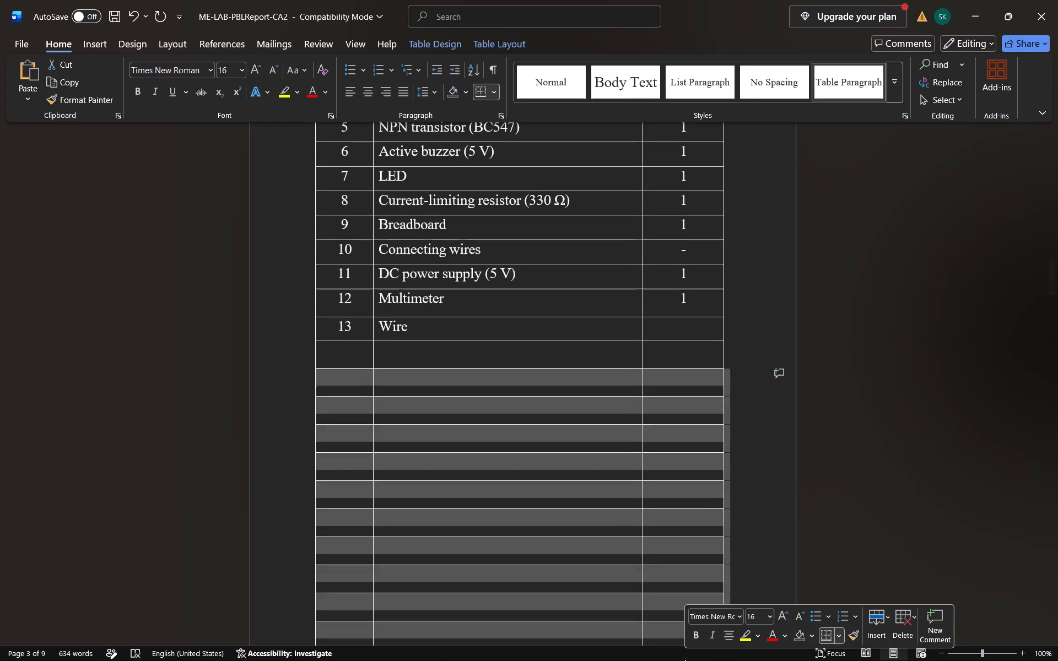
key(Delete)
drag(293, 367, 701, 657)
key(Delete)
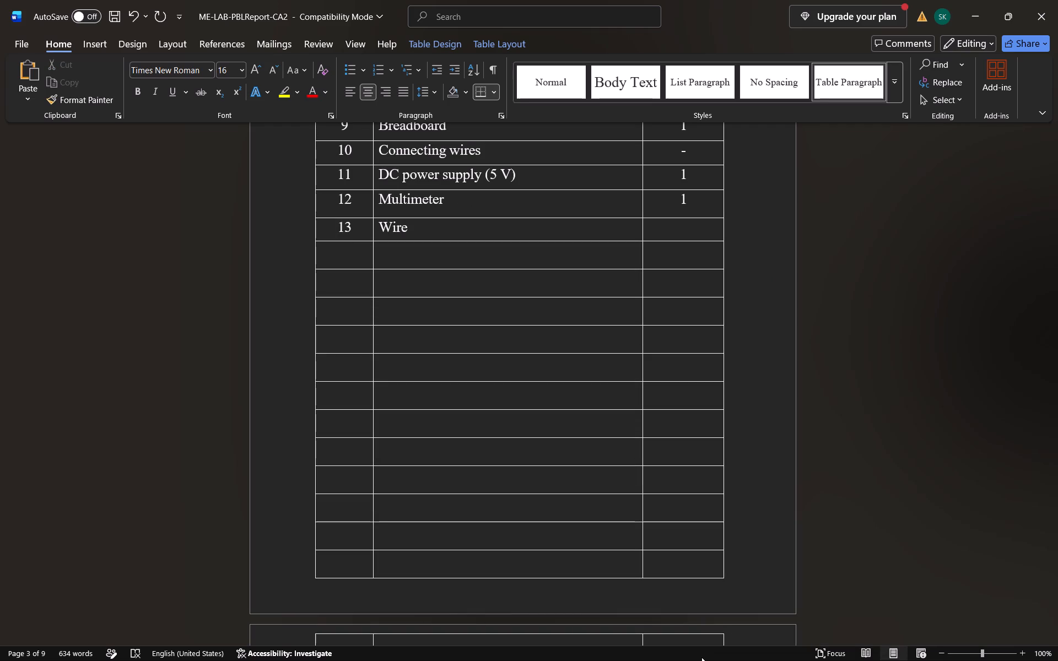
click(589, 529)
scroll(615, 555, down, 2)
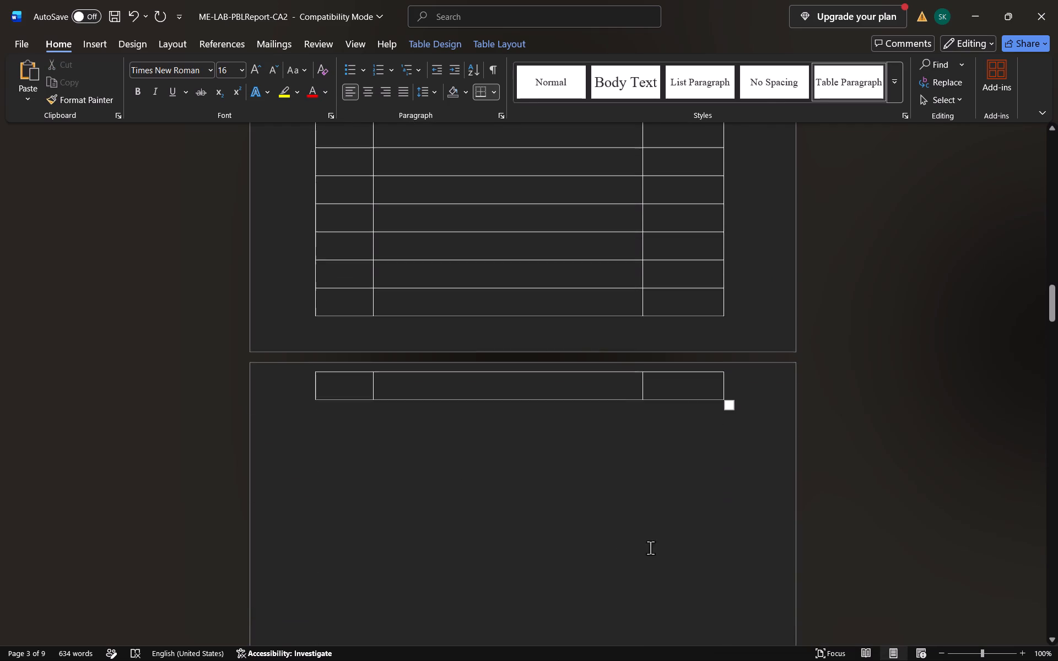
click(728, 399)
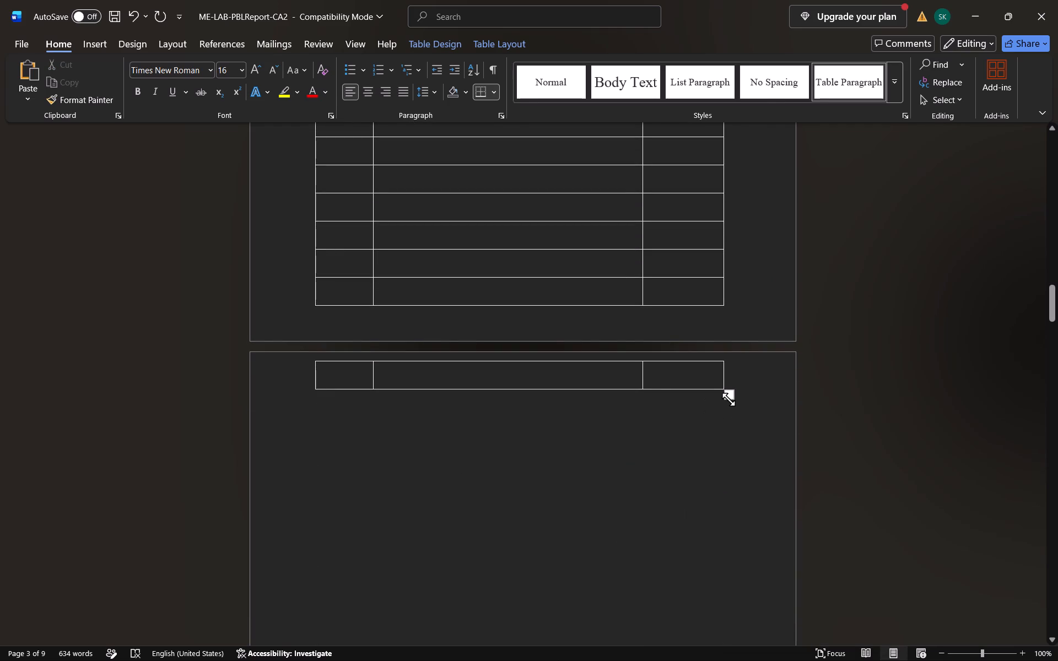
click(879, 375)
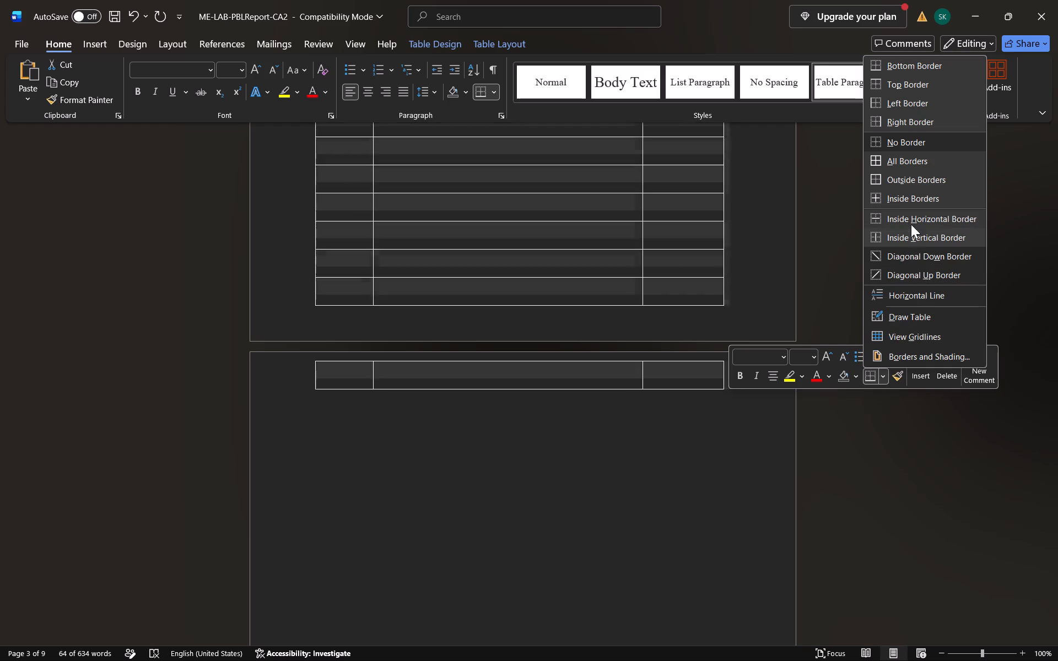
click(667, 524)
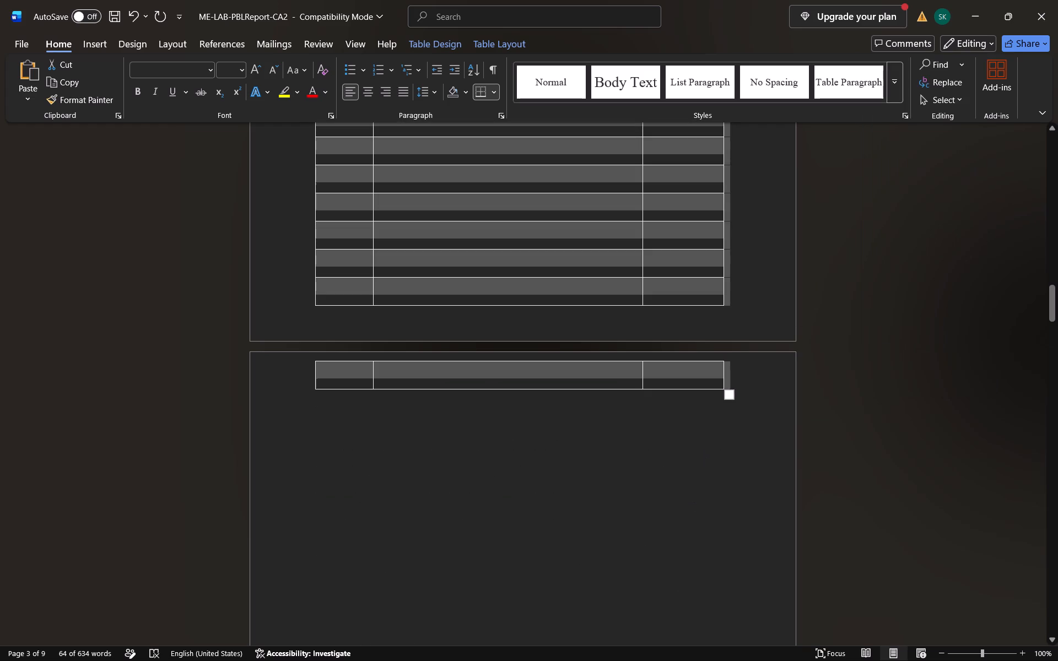
Undo the apparatus table edits back through the "Wire" entry and the insertion of the blank row block.
key(ctrl+z)
key(ctrl+z)
key(ctrl+z)
key(ctrl+z)
key(ctrl+z)
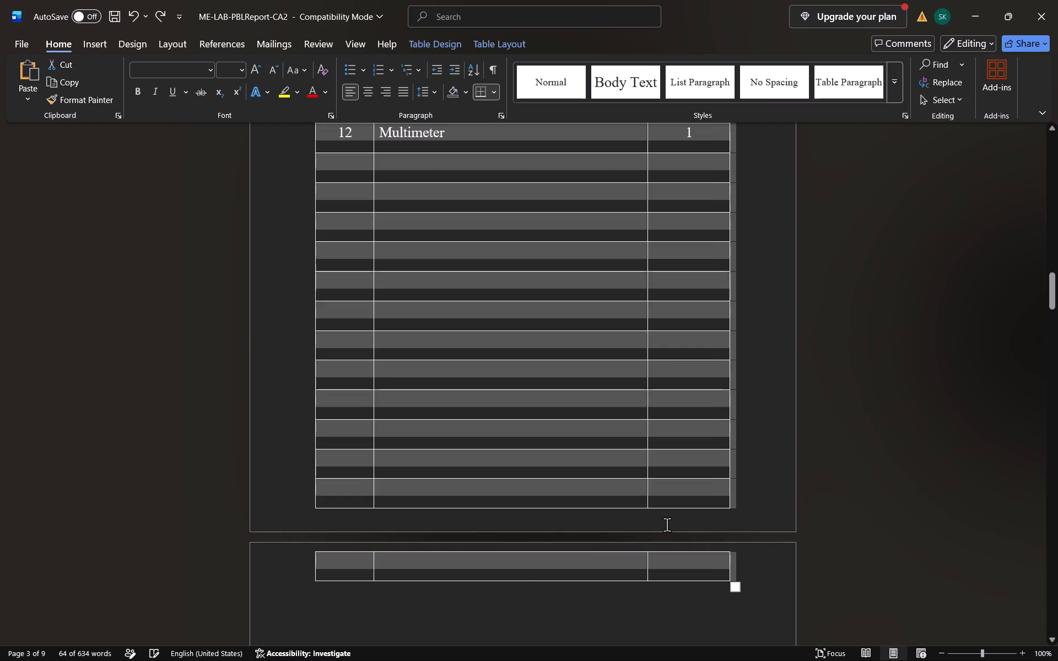
key(ctrl+z)
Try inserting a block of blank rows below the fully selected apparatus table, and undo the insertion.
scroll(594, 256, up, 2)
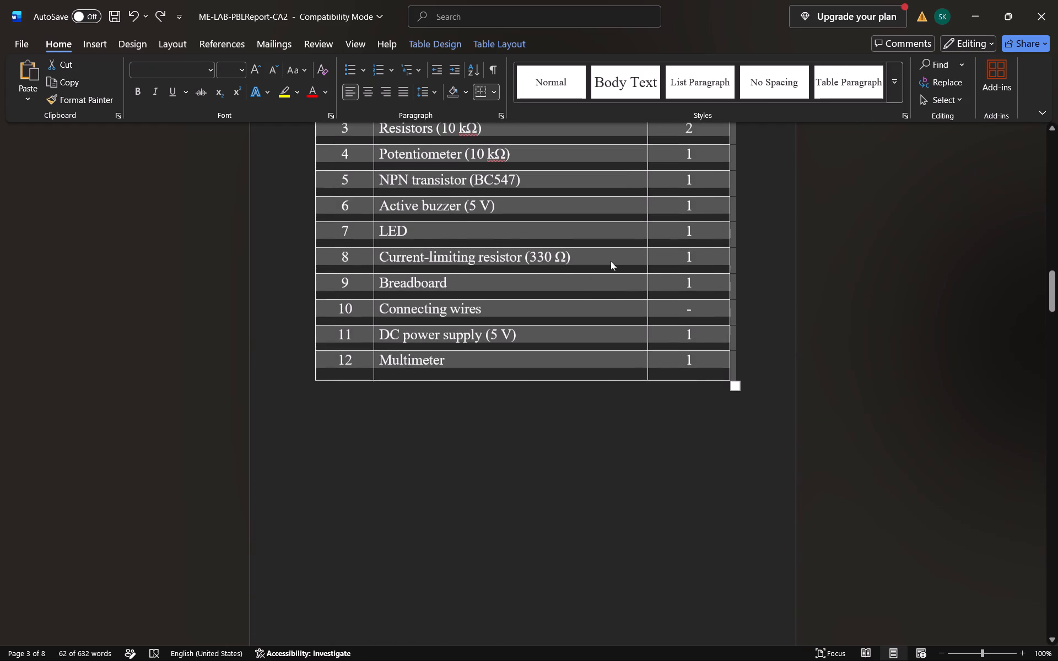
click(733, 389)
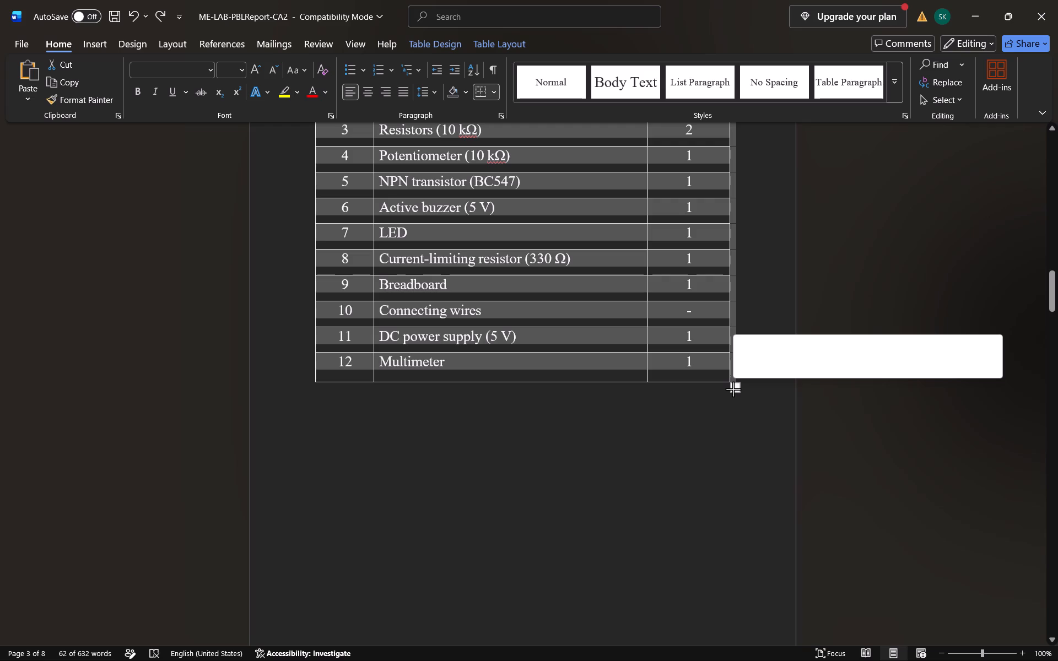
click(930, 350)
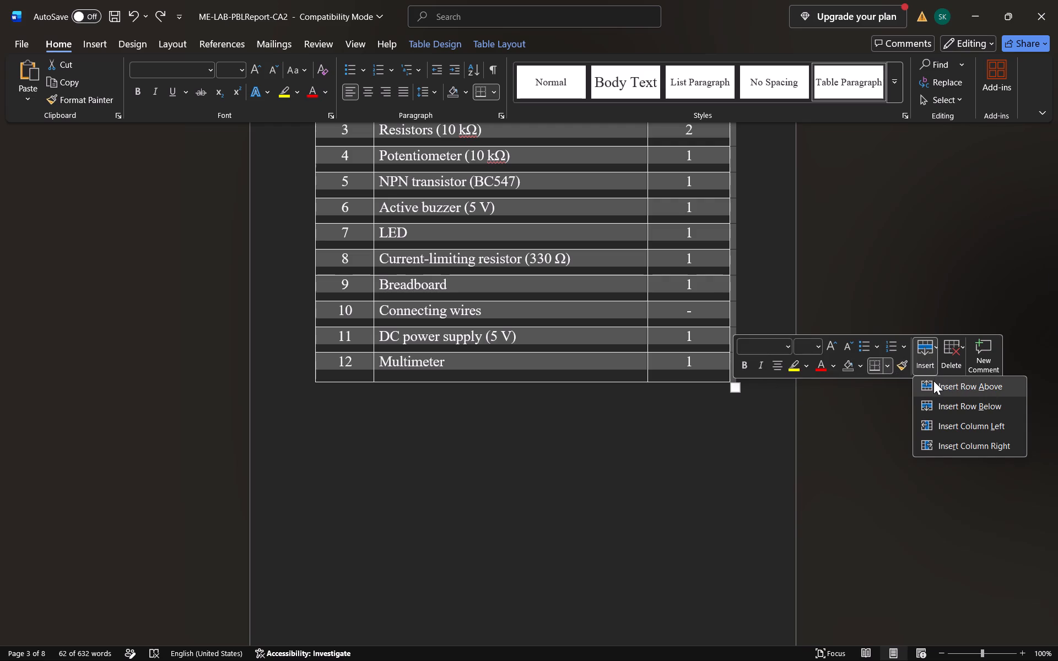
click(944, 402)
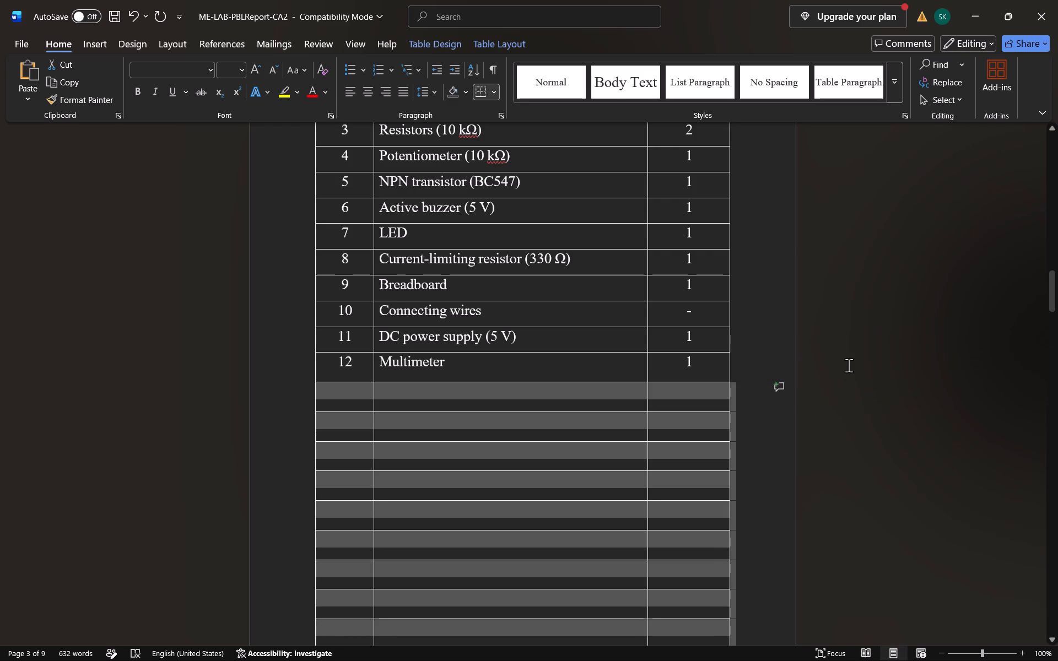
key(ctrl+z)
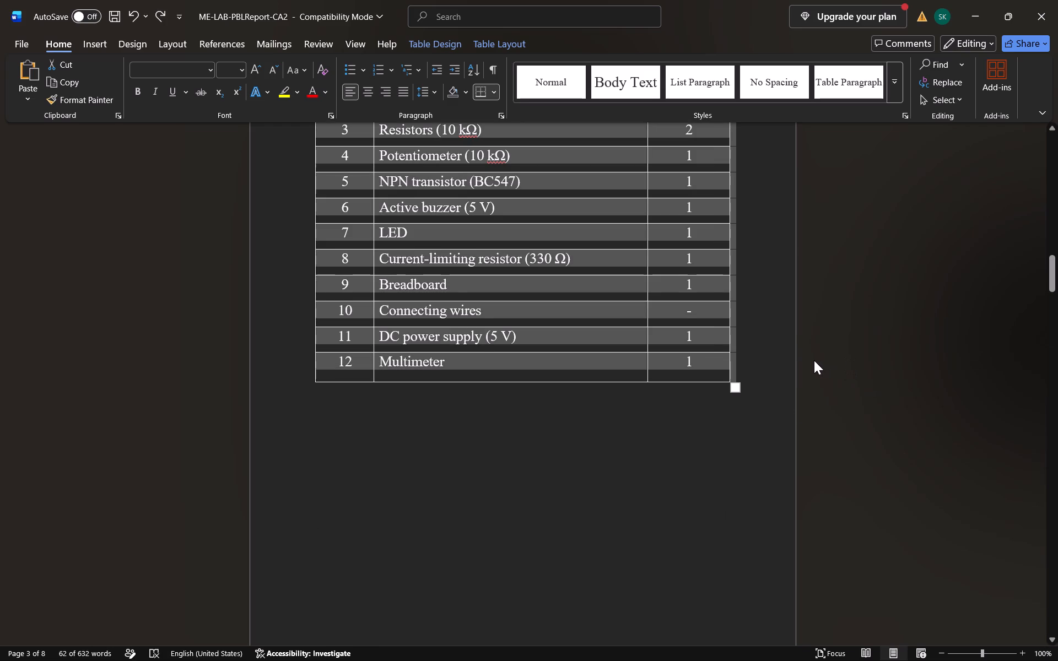
Place the text cursor at the end of the quantity cell in the "Multimeter" row.
scroll(814, 360, up, 1)
scroll(704, 389, down, 1)
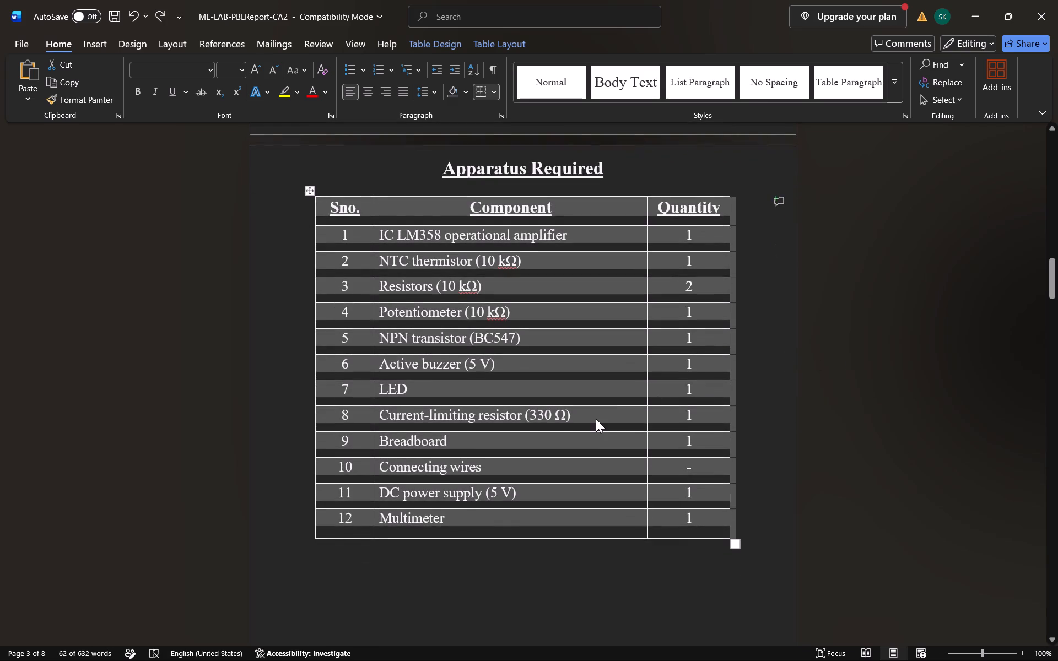
scroll(596, 419, down, 1)
click(604, 508)
scroll(604, 508, up, 1)
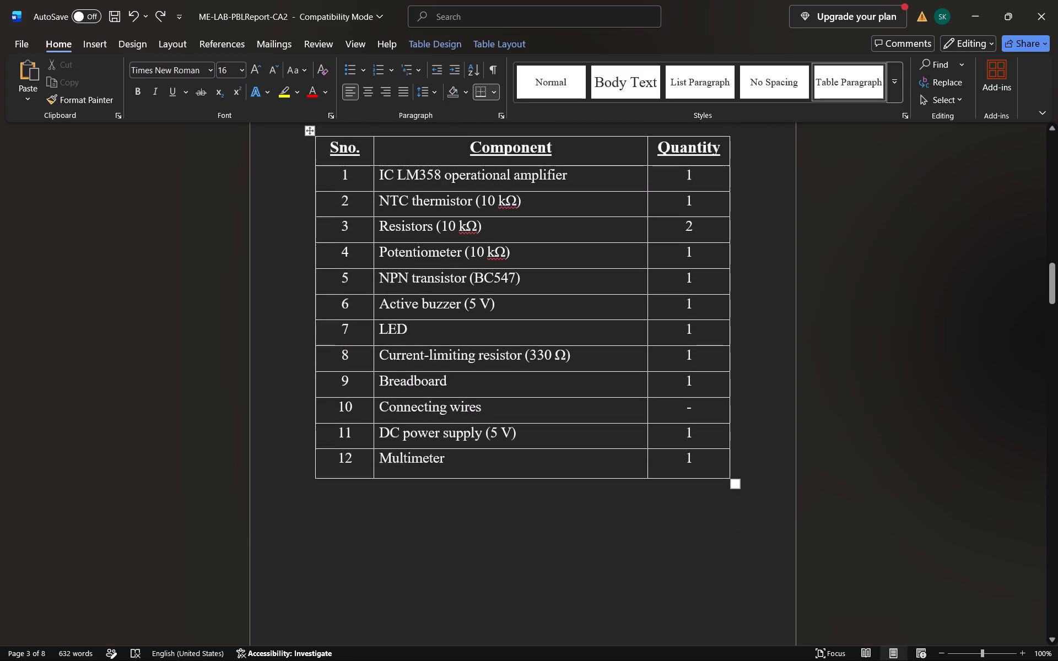
click(707, 480)
click(700, 468)
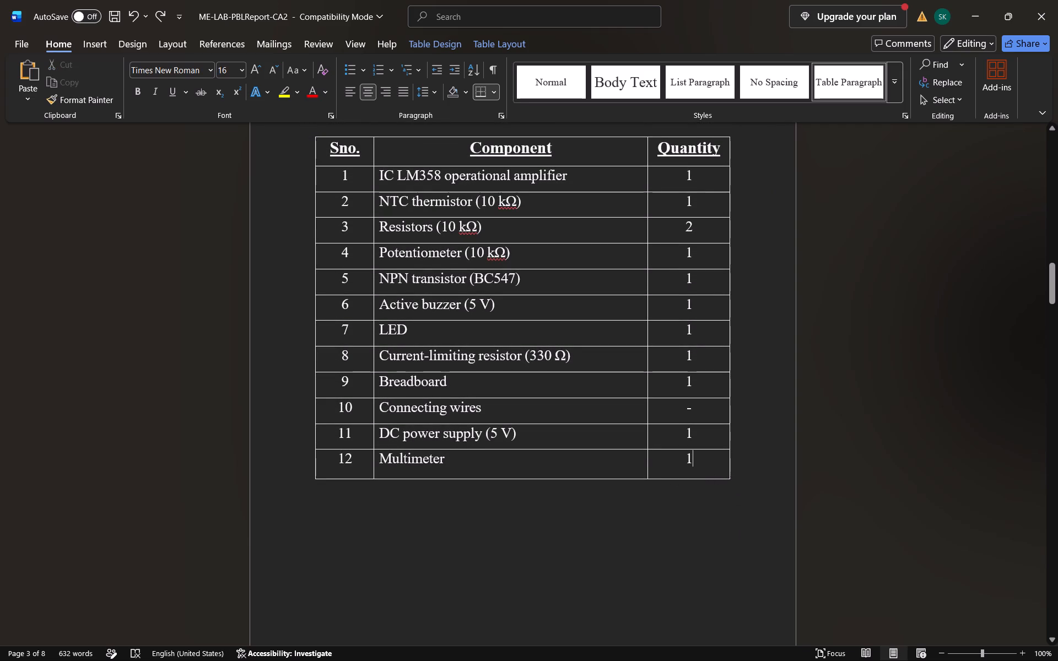
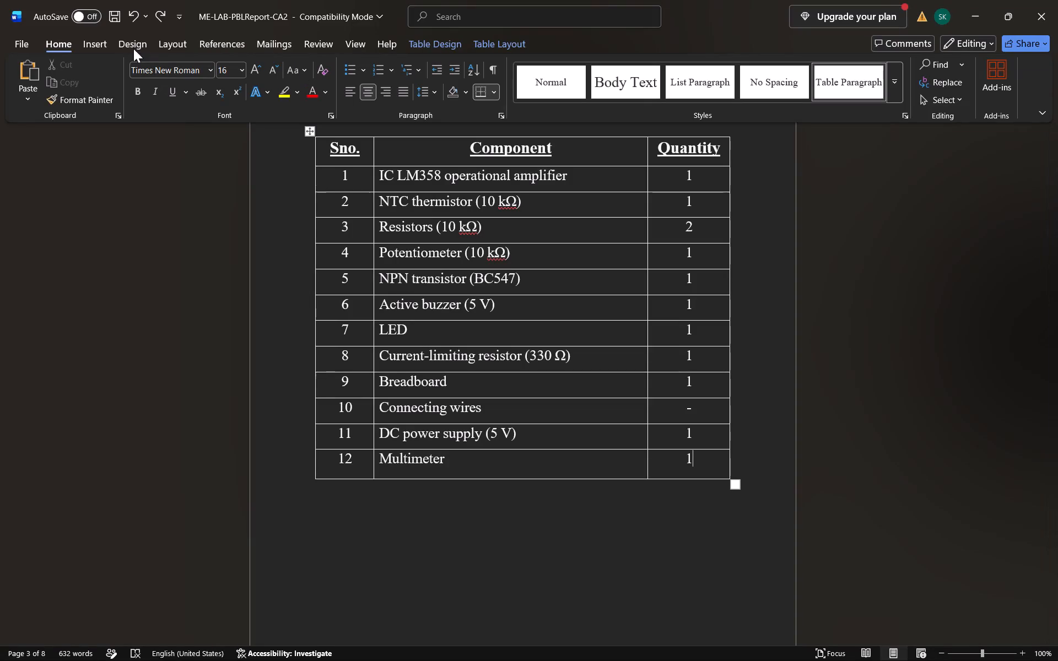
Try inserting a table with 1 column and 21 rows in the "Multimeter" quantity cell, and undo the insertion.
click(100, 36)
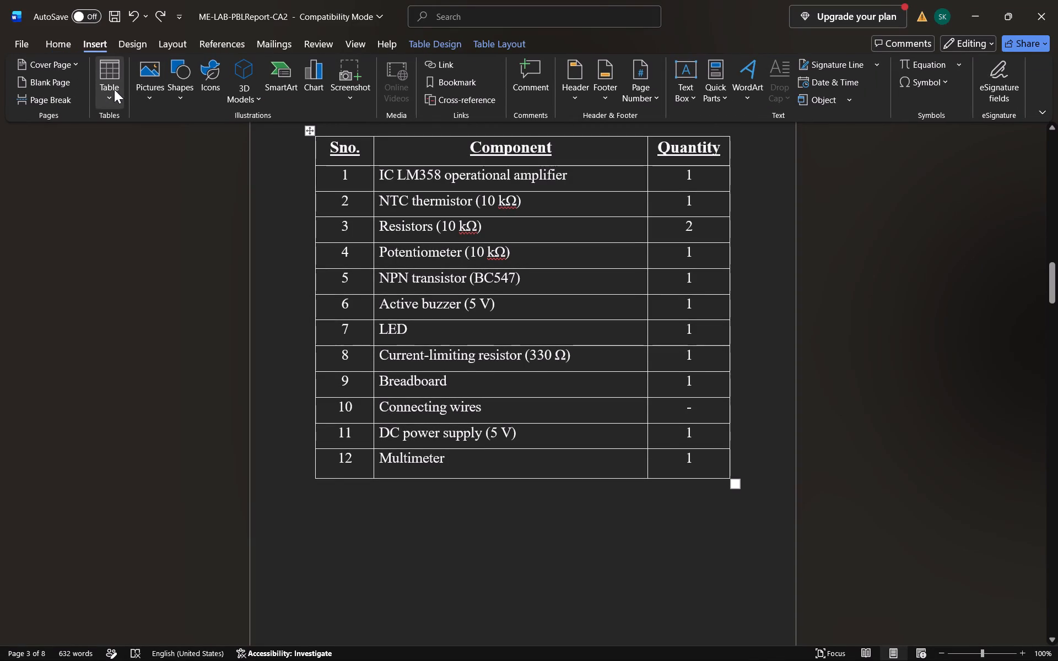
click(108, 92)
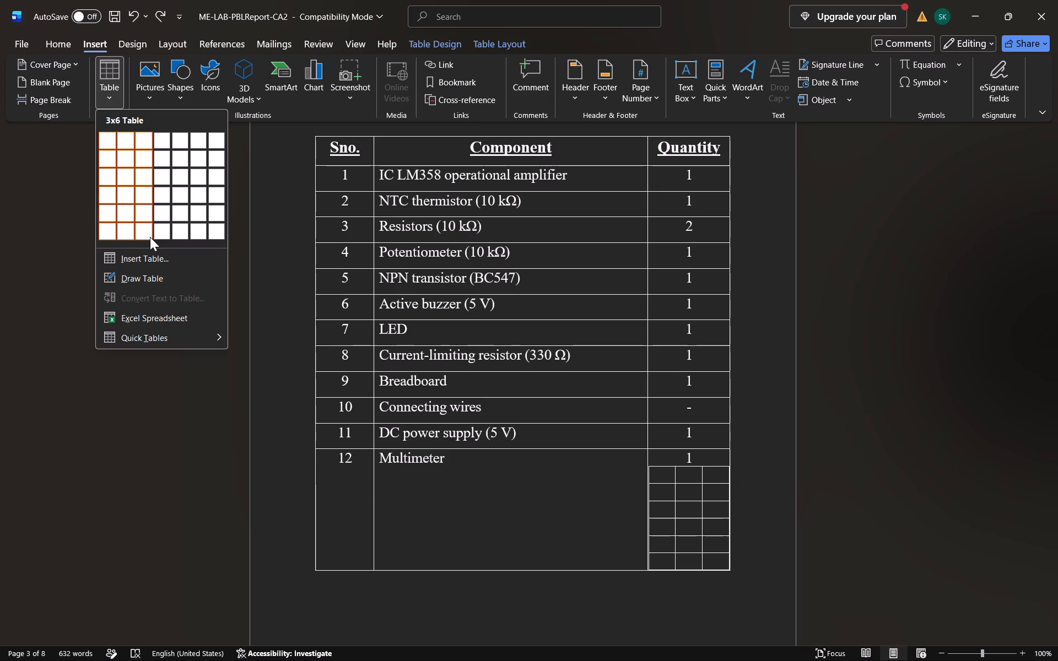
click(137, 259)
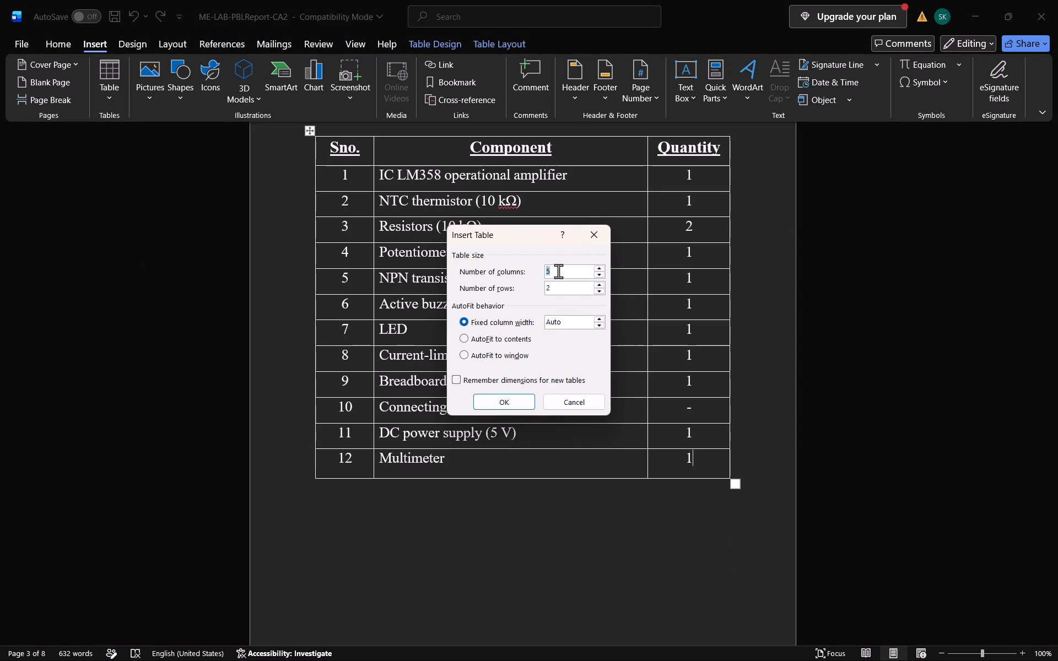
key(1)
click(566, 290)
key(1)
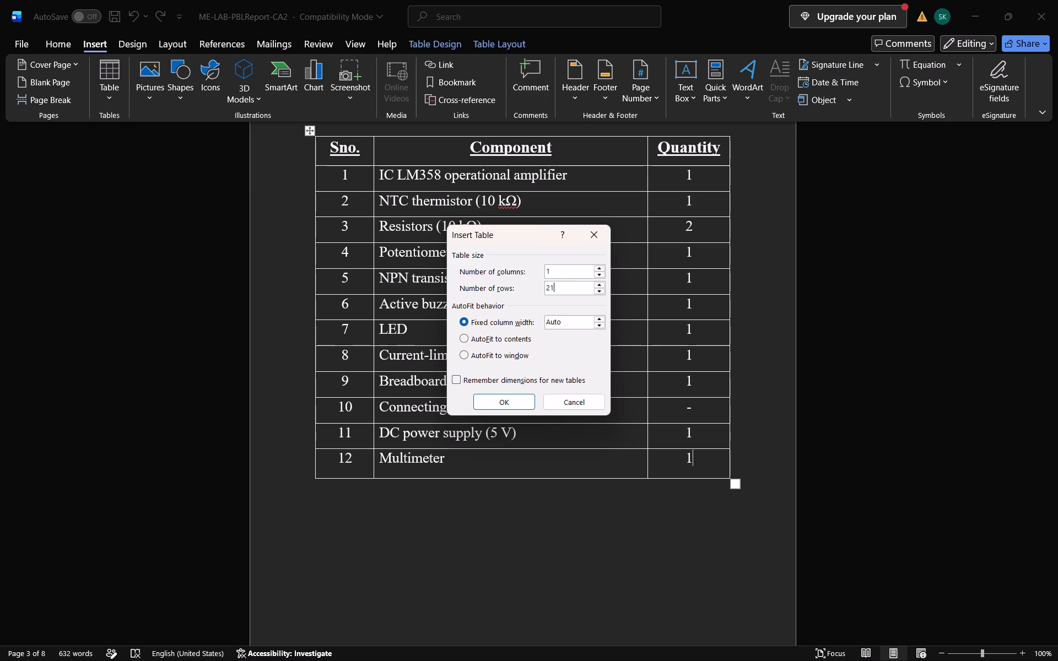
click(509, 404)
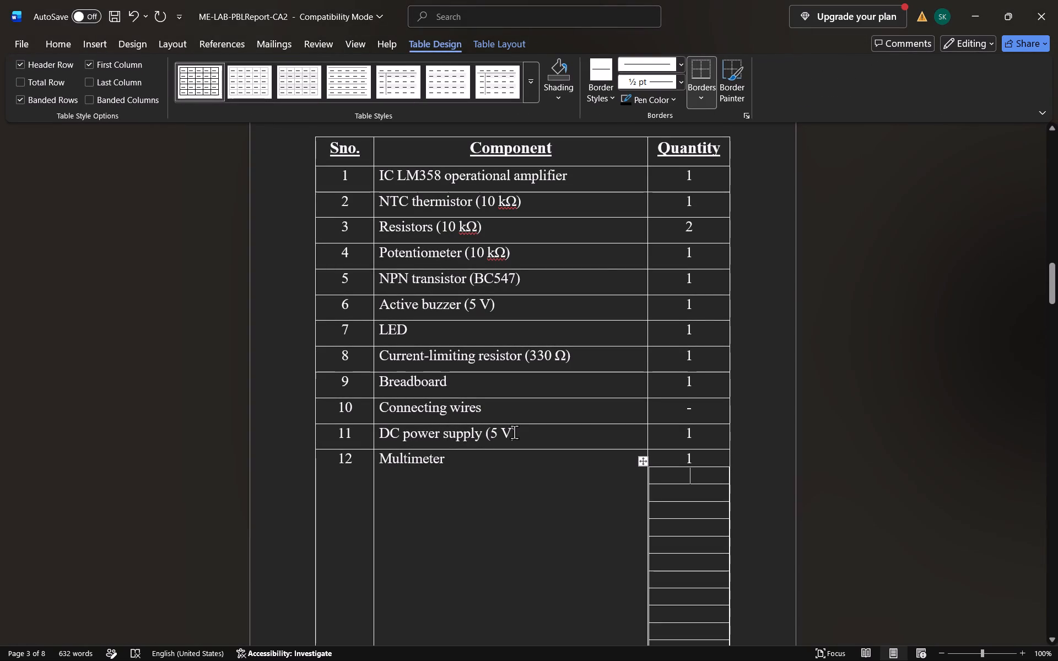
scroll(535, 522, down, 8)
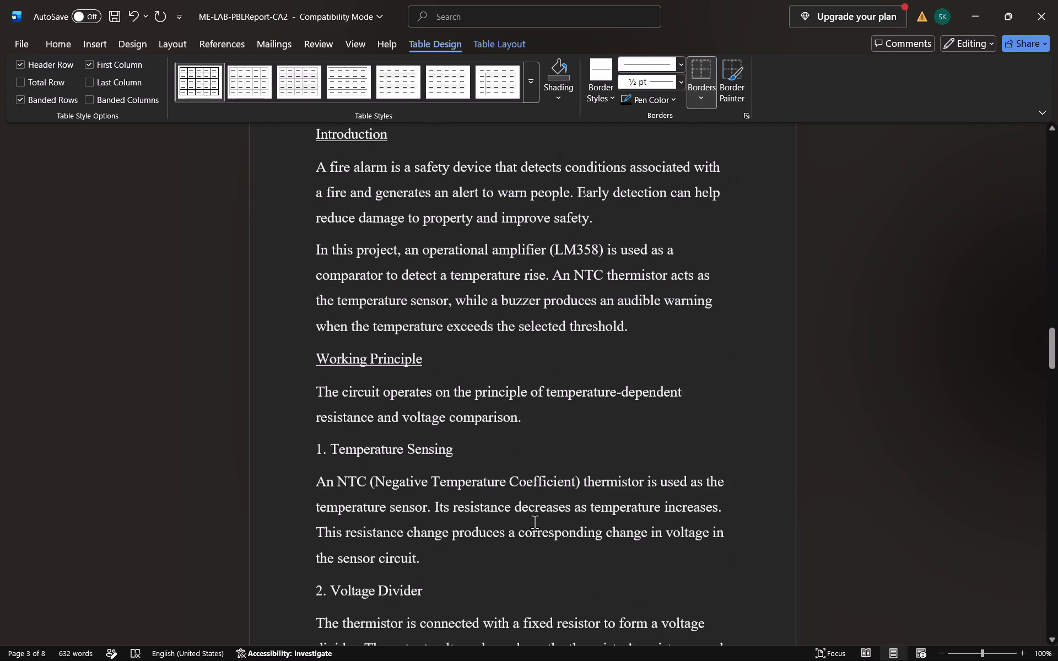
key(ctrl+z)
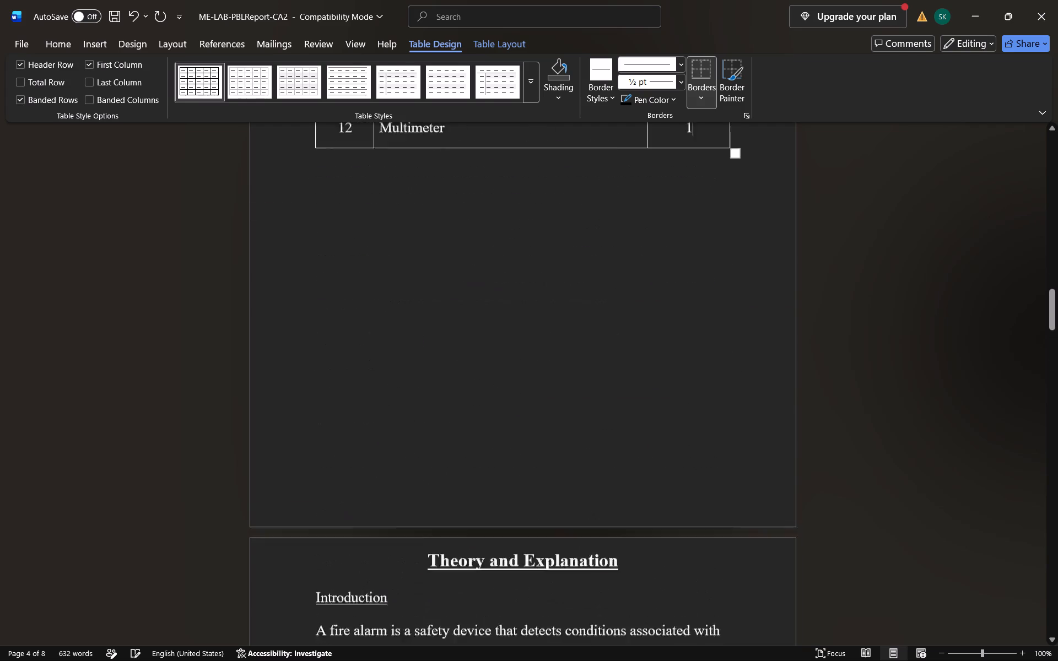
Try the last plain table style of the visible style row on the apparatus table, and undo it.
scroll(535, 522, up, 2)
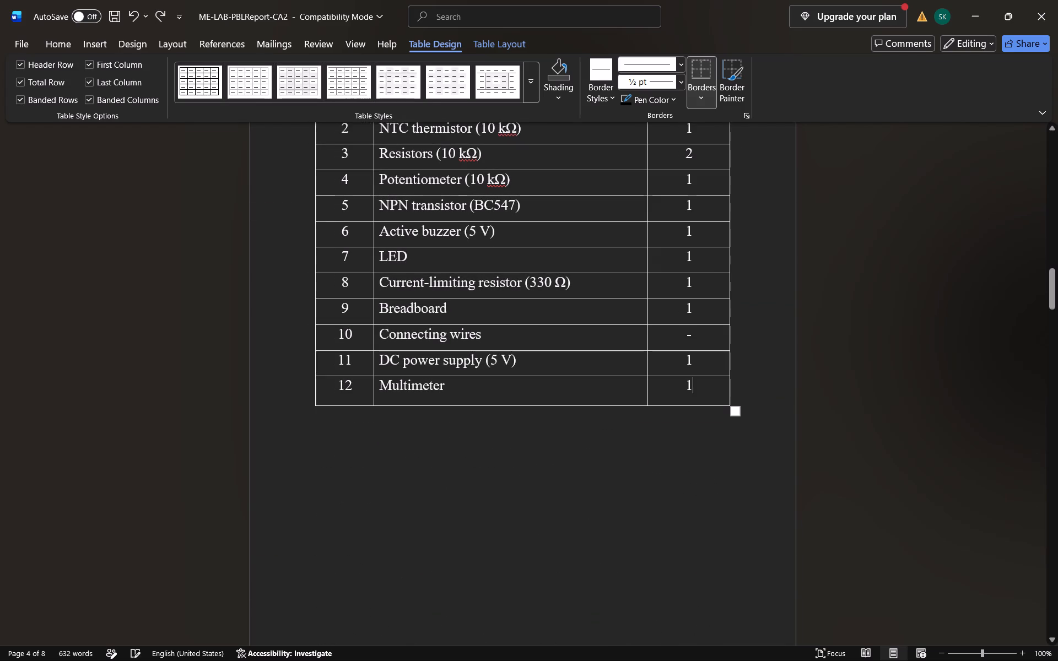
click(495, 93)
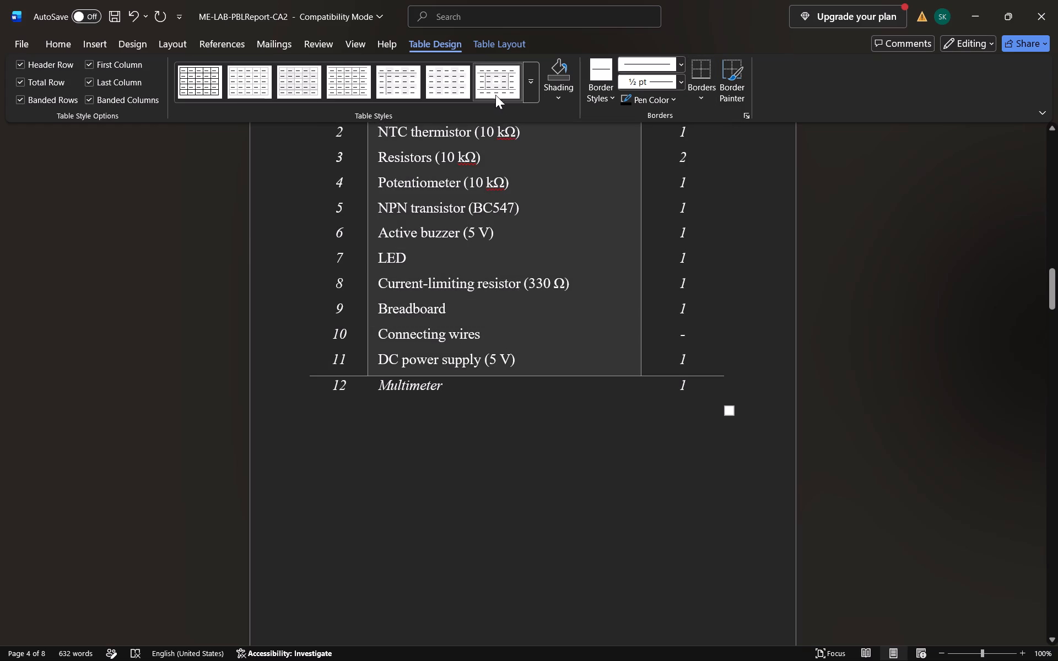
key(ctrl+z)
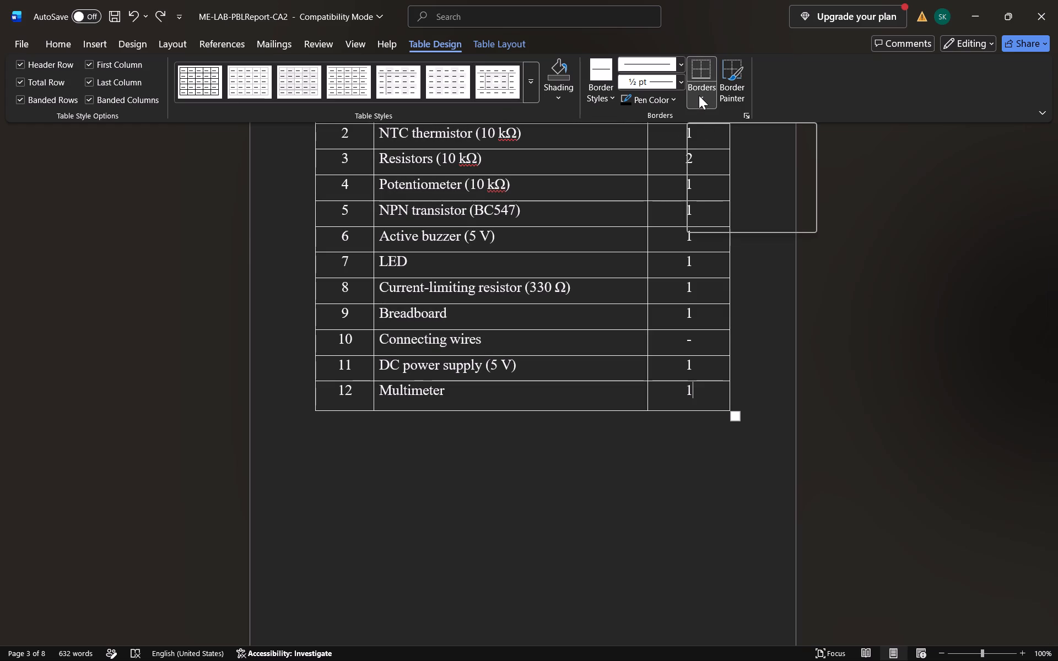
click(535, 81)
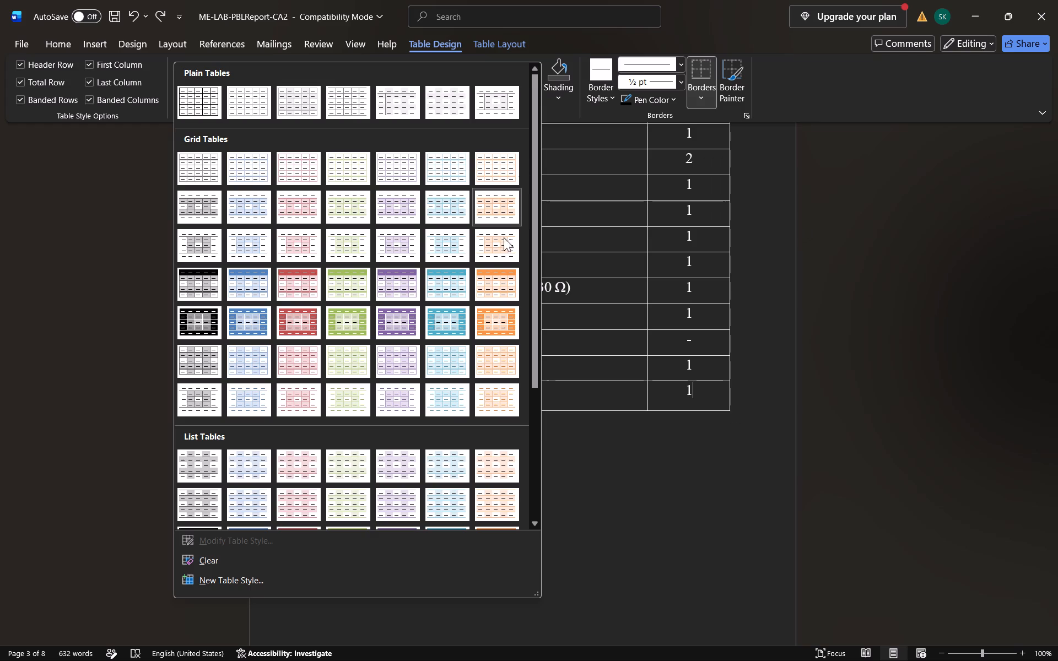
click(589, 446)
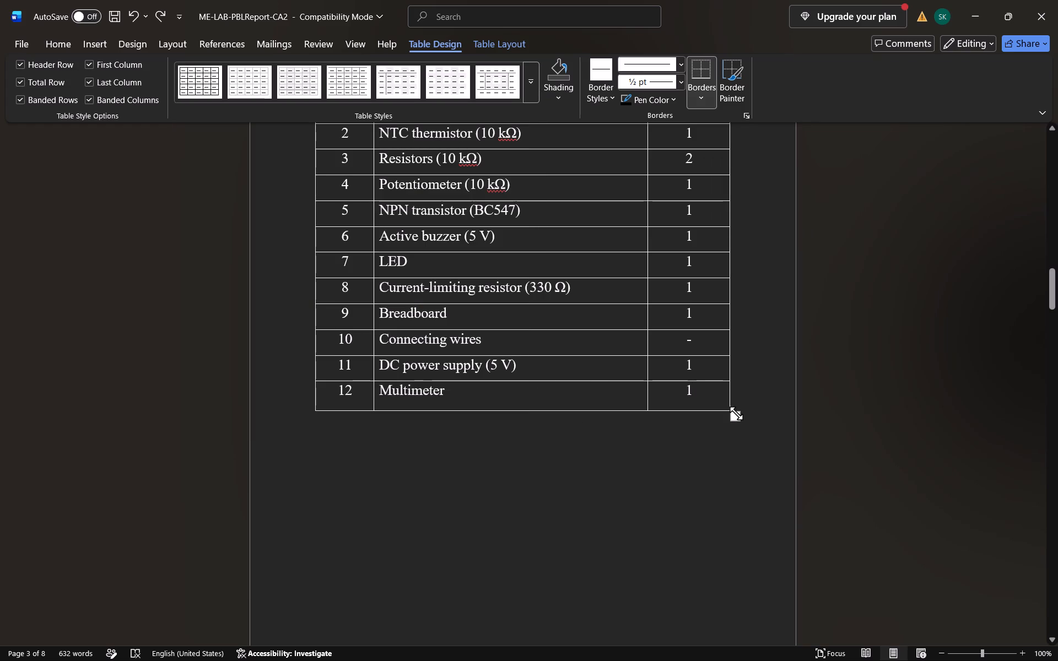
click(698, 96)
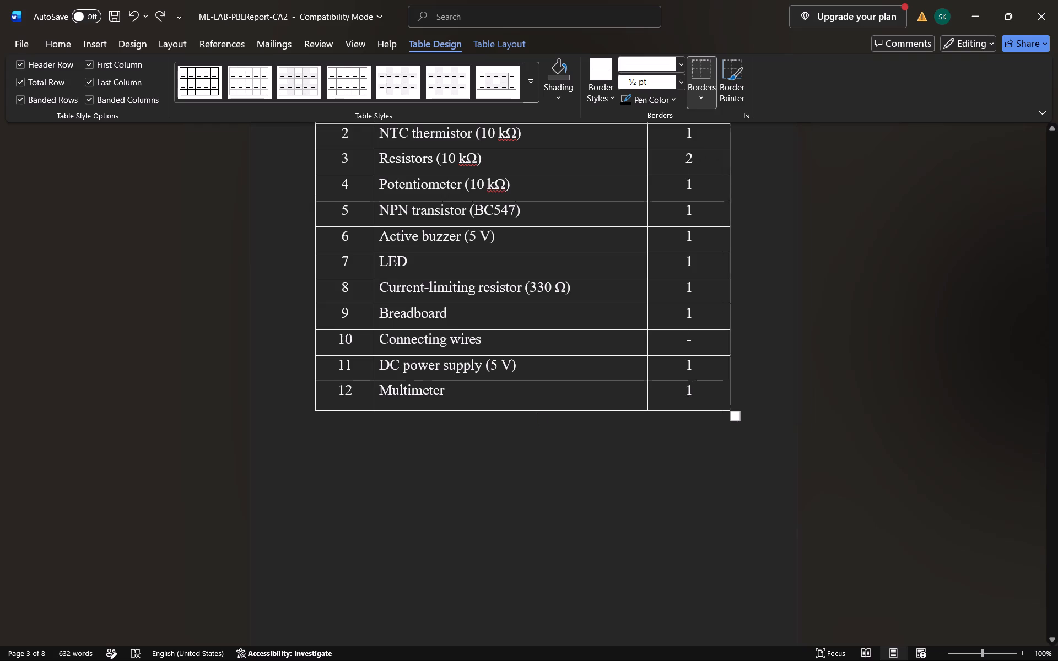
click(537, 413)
Reduce the height of the "Multimeter" row slightly by moving the apparatus table's bottom border up.
drag(448, 410, 448, 412)
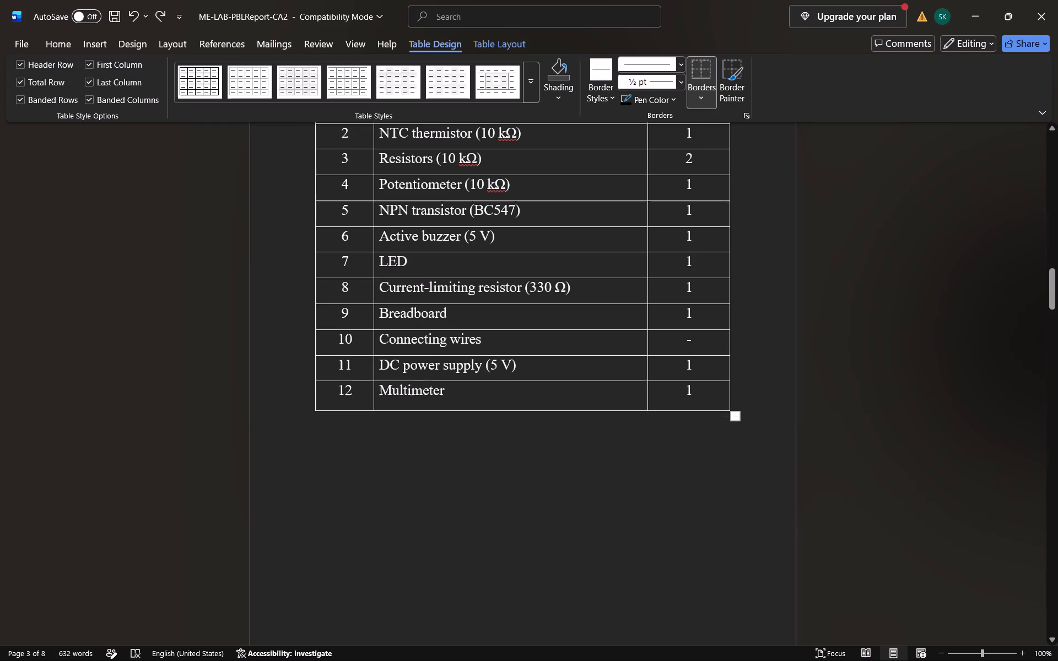
drag(448, 412, 463, 404)
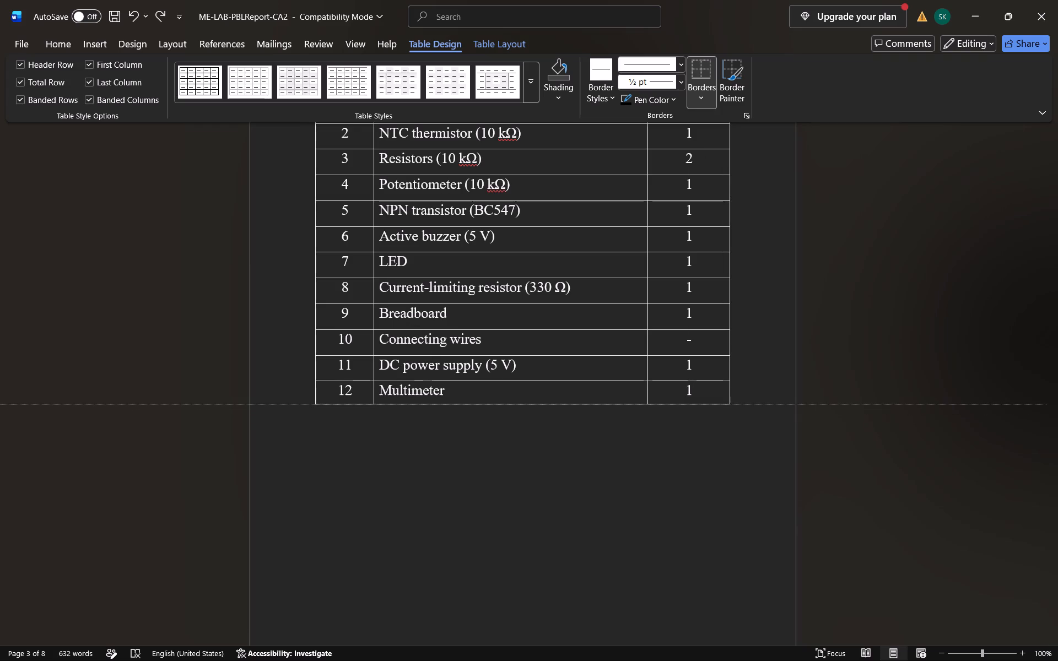
drag(463, 404, 463, 405)
Apply the fully bordered plain grid style to the apparatus table.
click(503, 458)
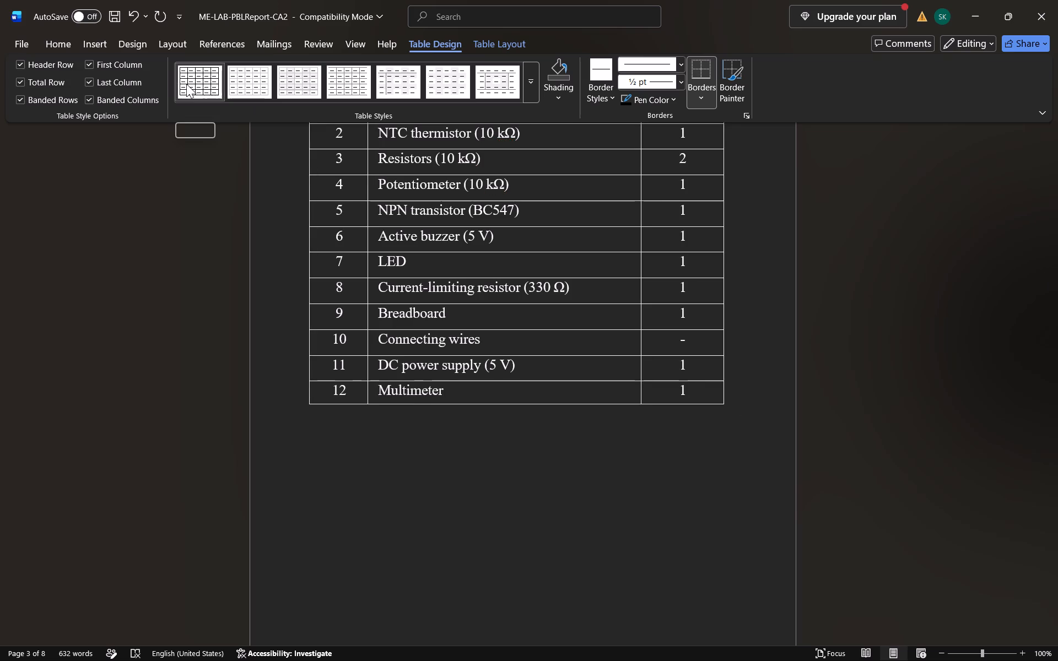
click(186, 84)
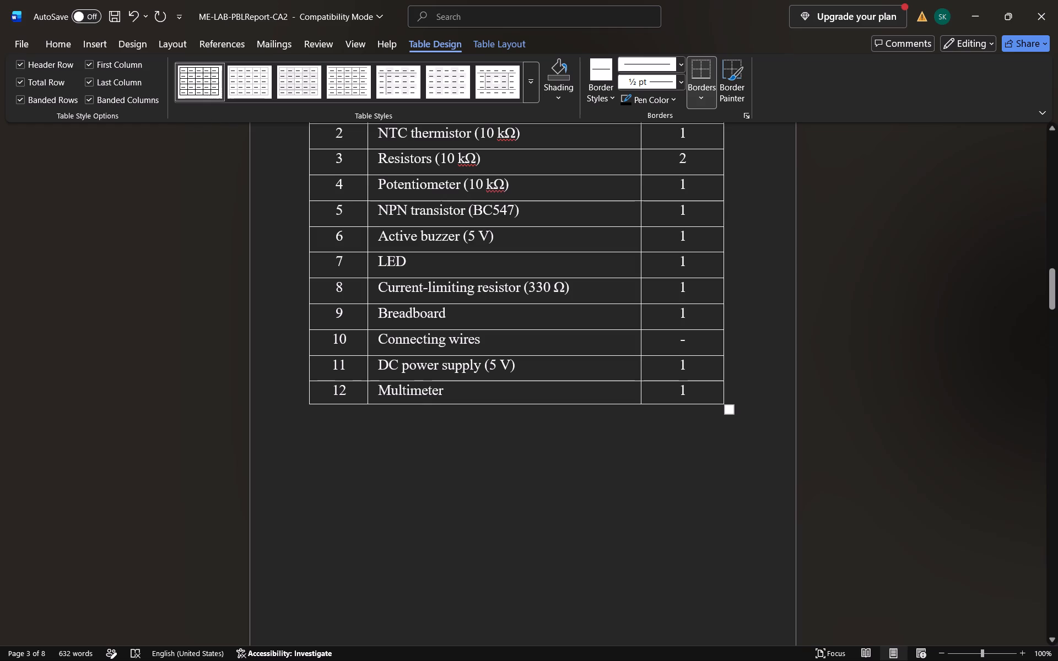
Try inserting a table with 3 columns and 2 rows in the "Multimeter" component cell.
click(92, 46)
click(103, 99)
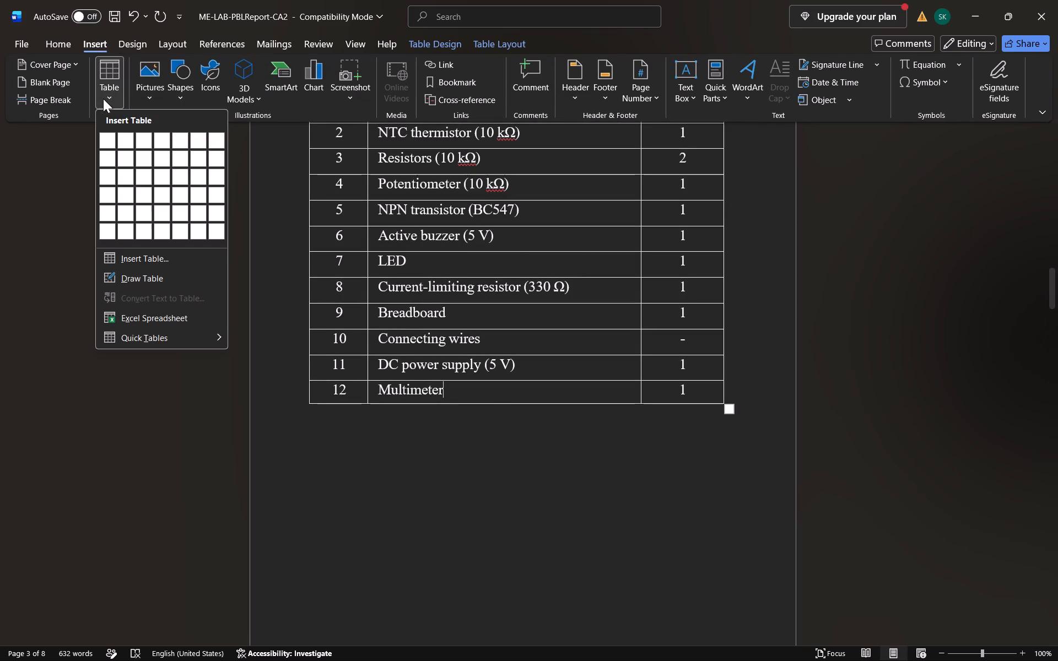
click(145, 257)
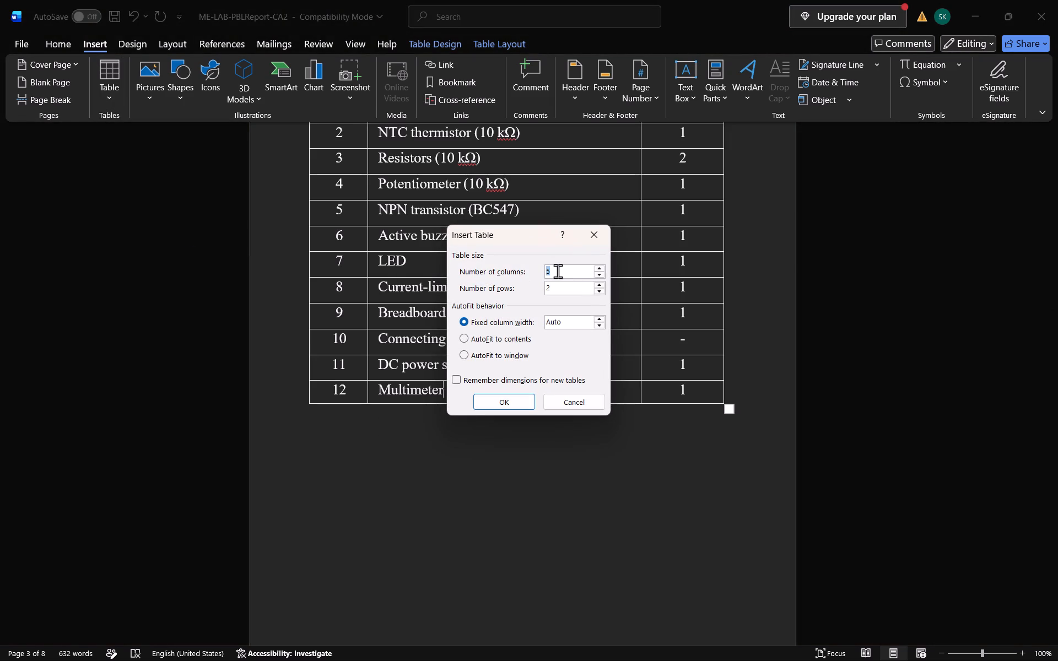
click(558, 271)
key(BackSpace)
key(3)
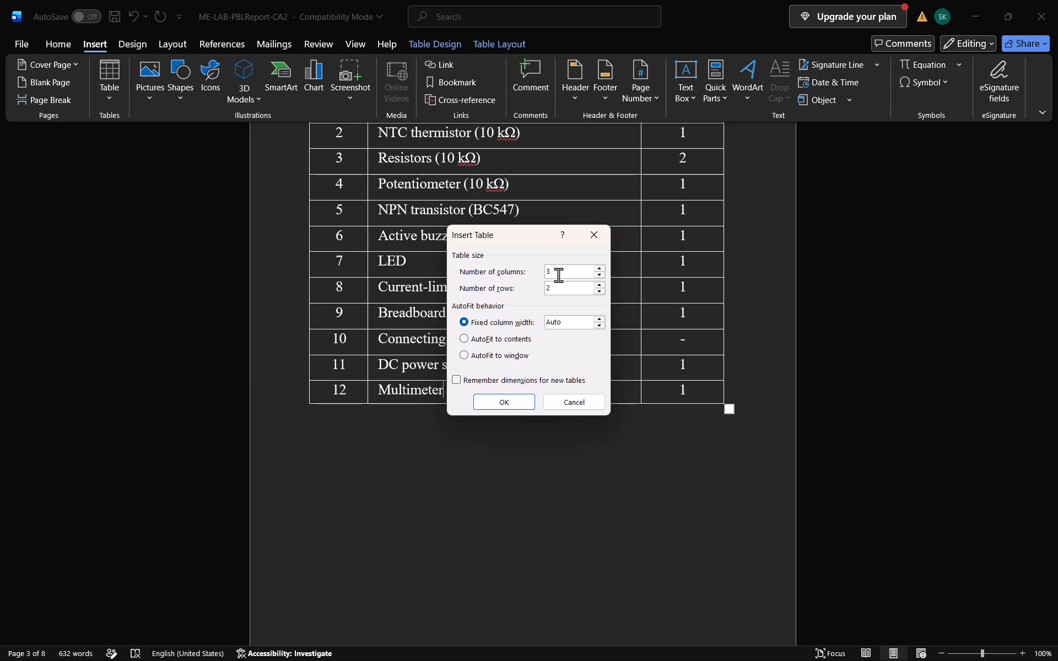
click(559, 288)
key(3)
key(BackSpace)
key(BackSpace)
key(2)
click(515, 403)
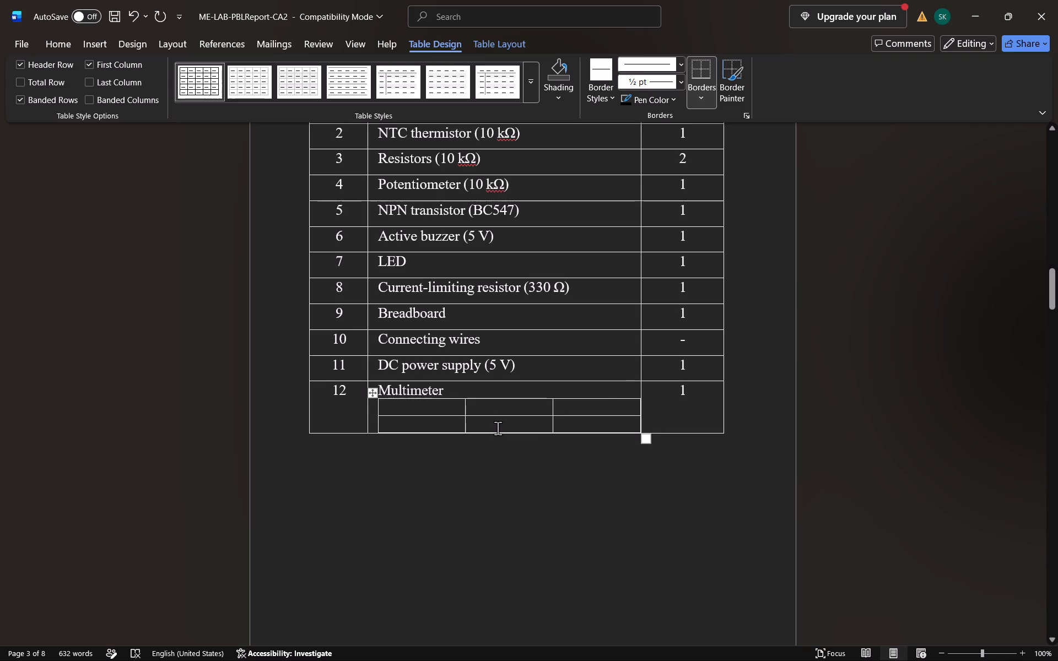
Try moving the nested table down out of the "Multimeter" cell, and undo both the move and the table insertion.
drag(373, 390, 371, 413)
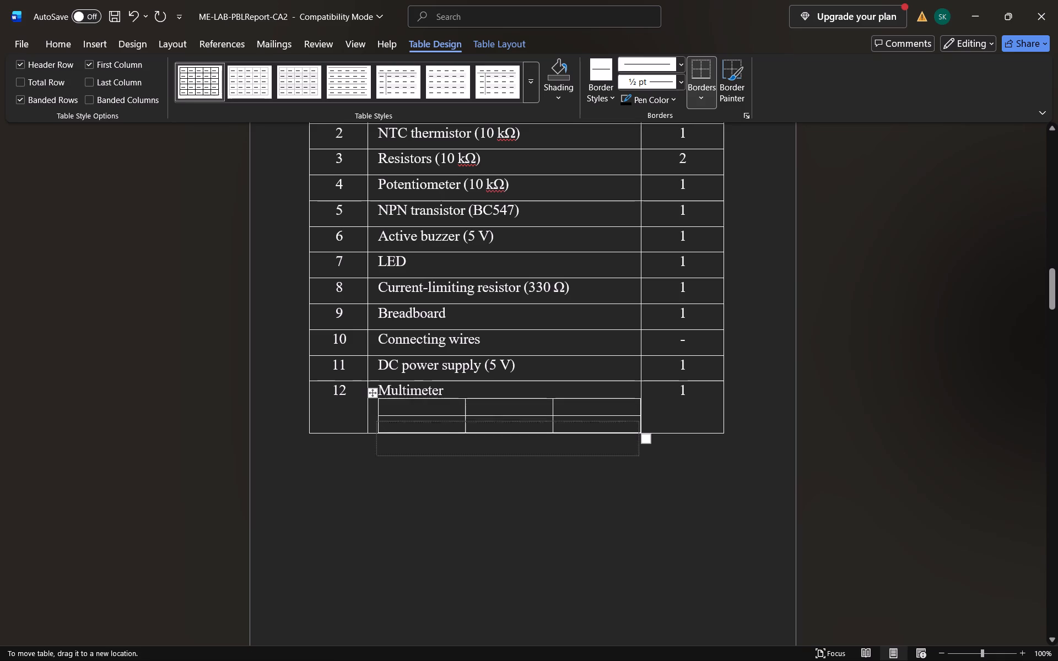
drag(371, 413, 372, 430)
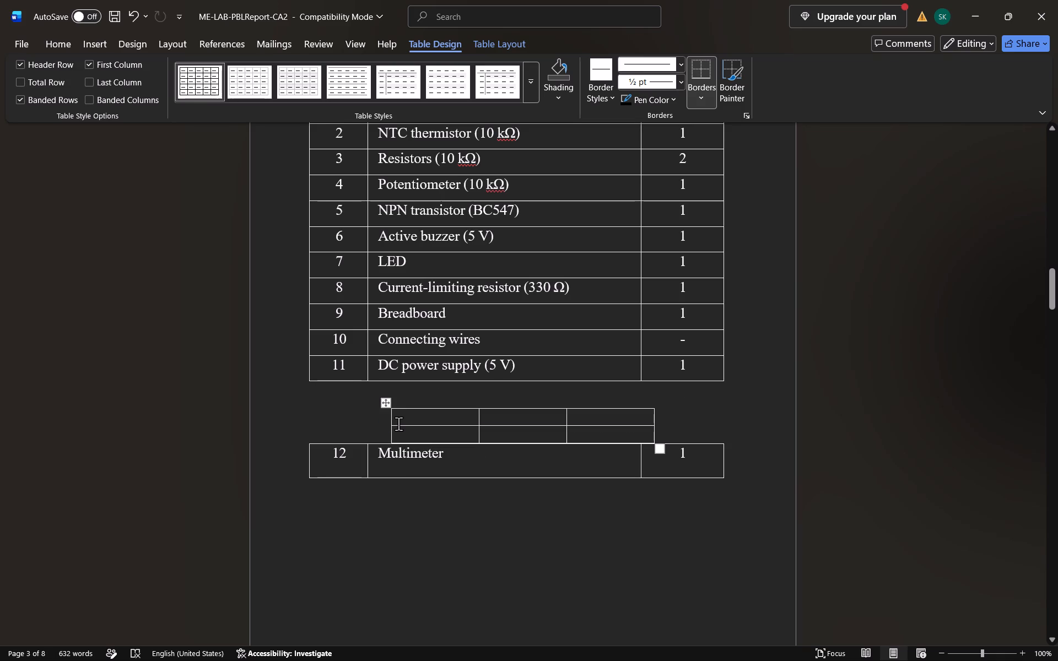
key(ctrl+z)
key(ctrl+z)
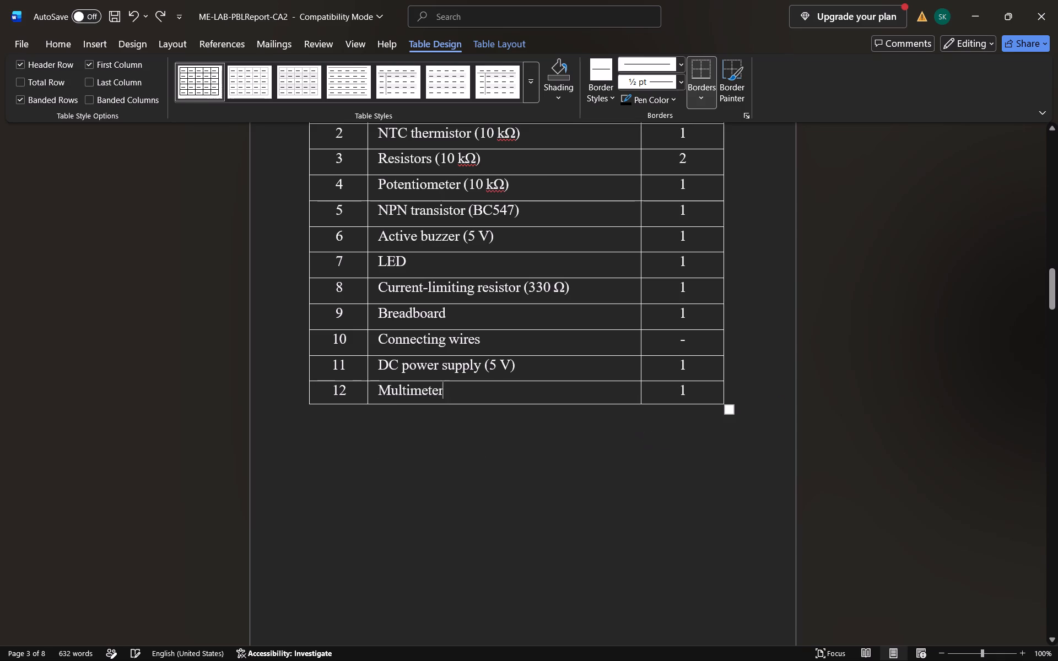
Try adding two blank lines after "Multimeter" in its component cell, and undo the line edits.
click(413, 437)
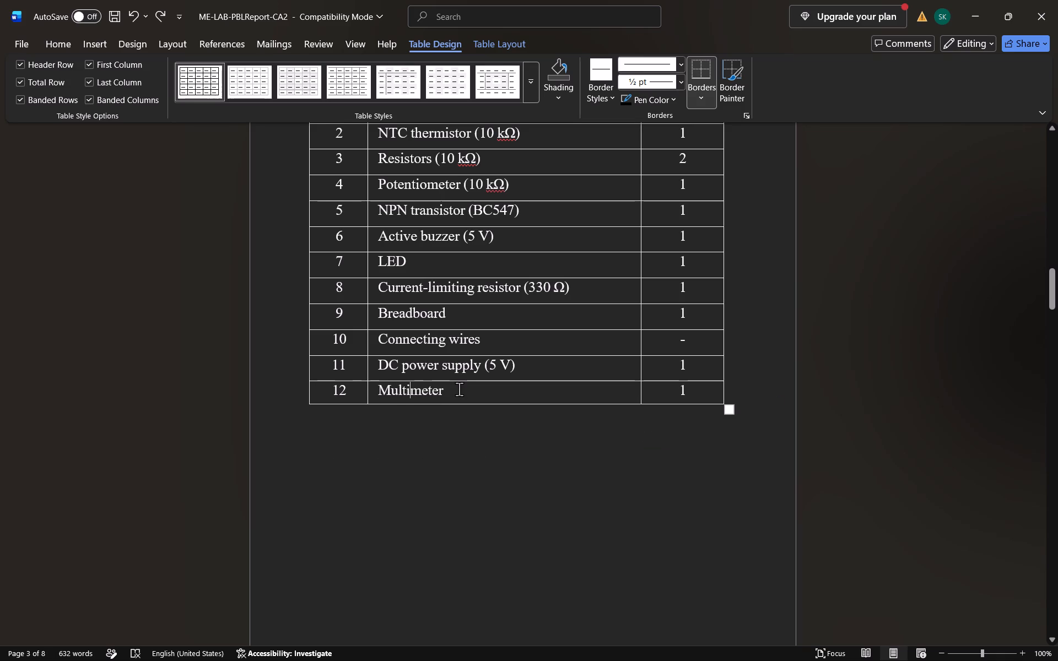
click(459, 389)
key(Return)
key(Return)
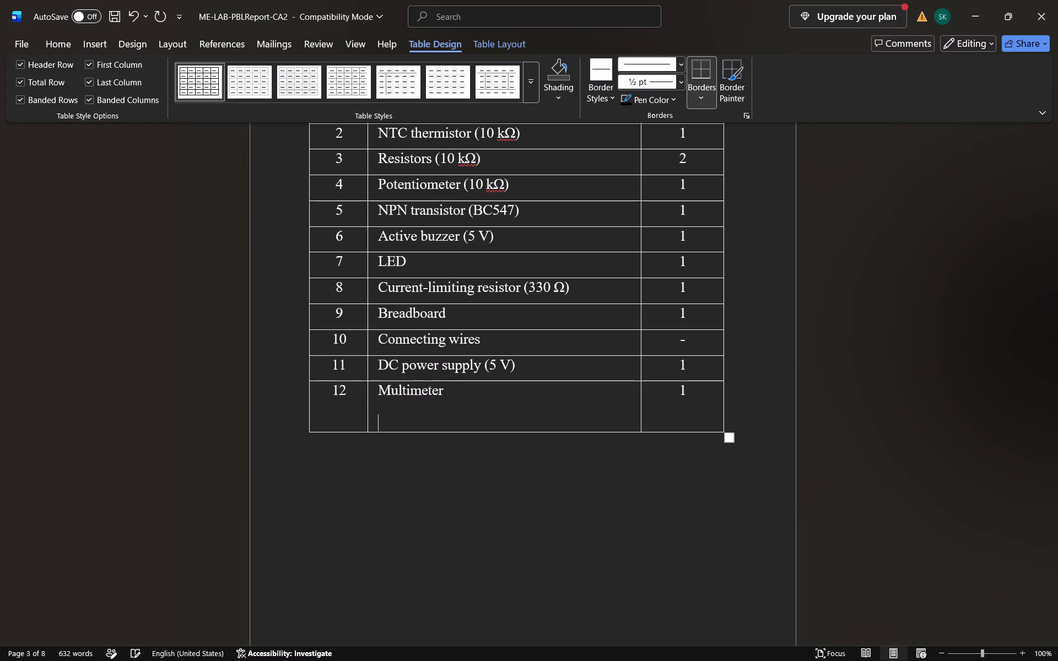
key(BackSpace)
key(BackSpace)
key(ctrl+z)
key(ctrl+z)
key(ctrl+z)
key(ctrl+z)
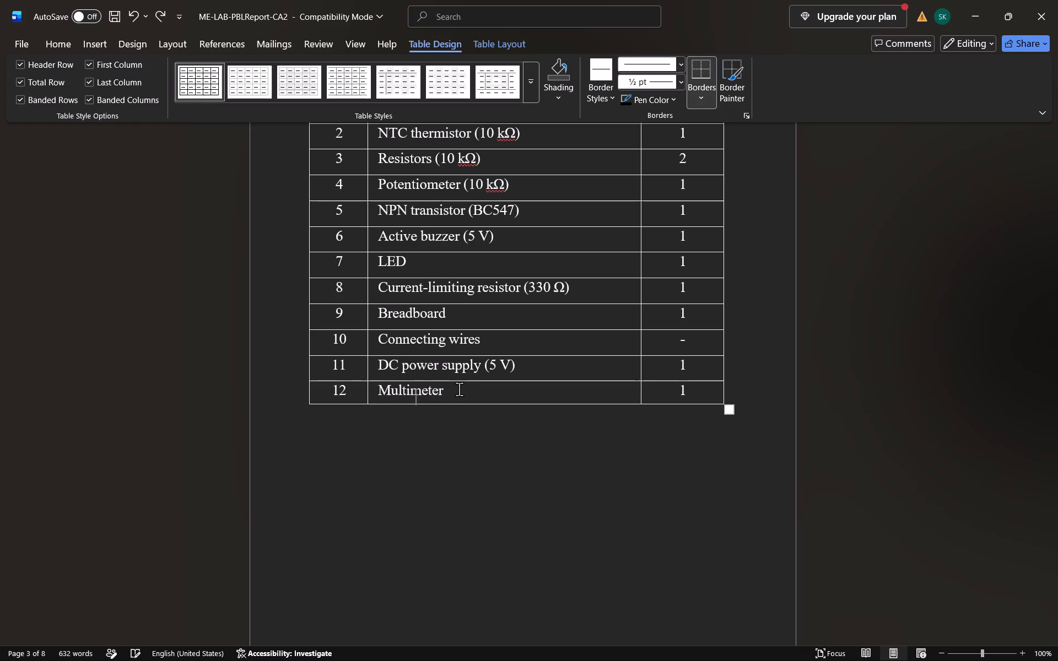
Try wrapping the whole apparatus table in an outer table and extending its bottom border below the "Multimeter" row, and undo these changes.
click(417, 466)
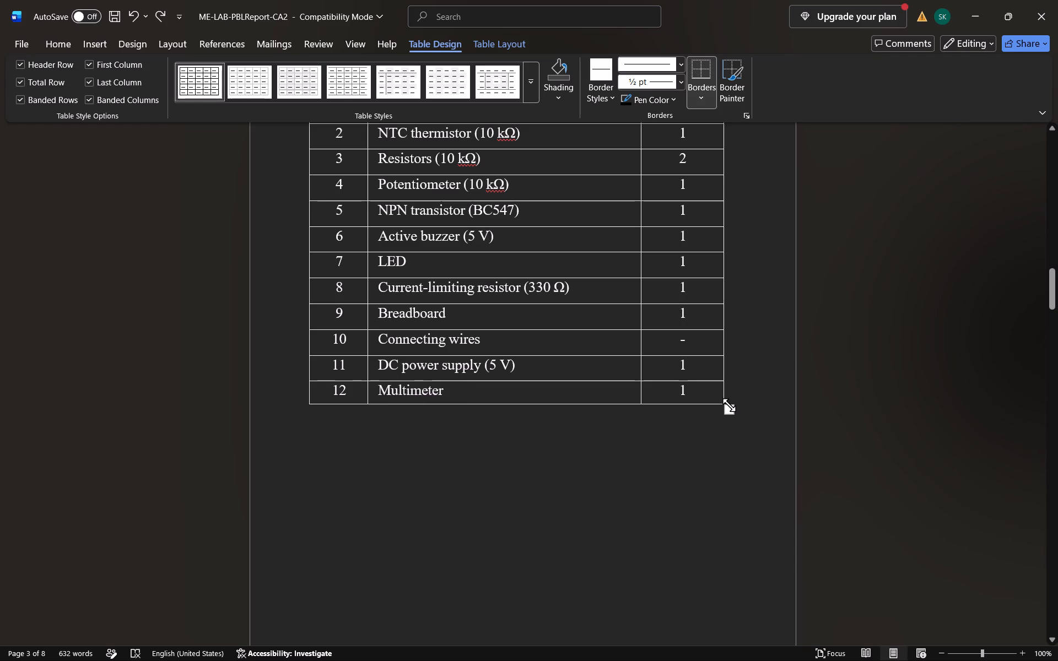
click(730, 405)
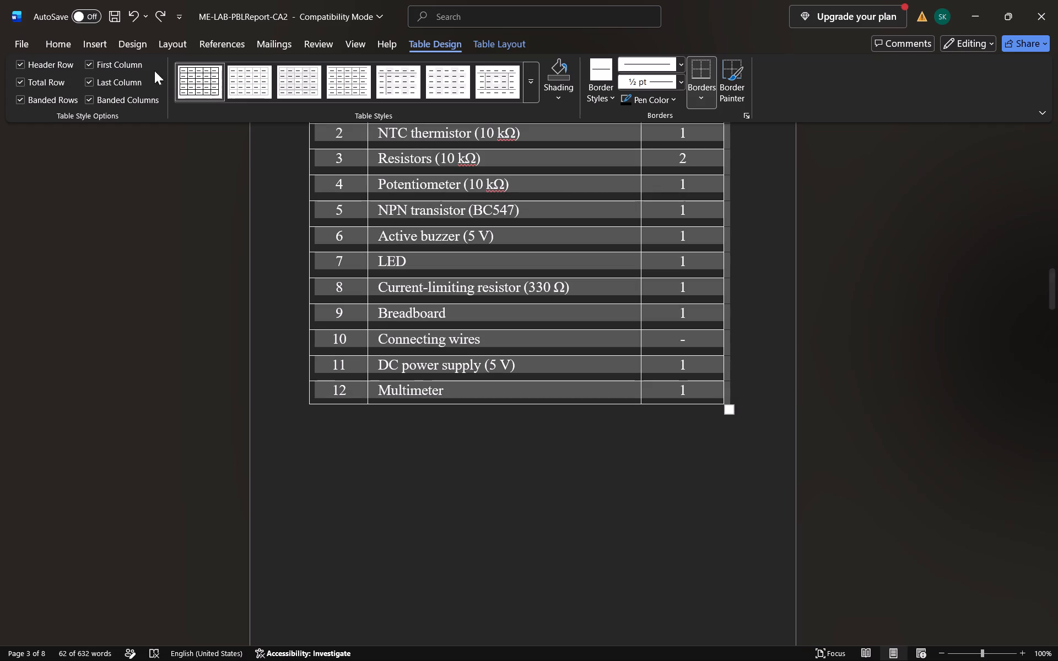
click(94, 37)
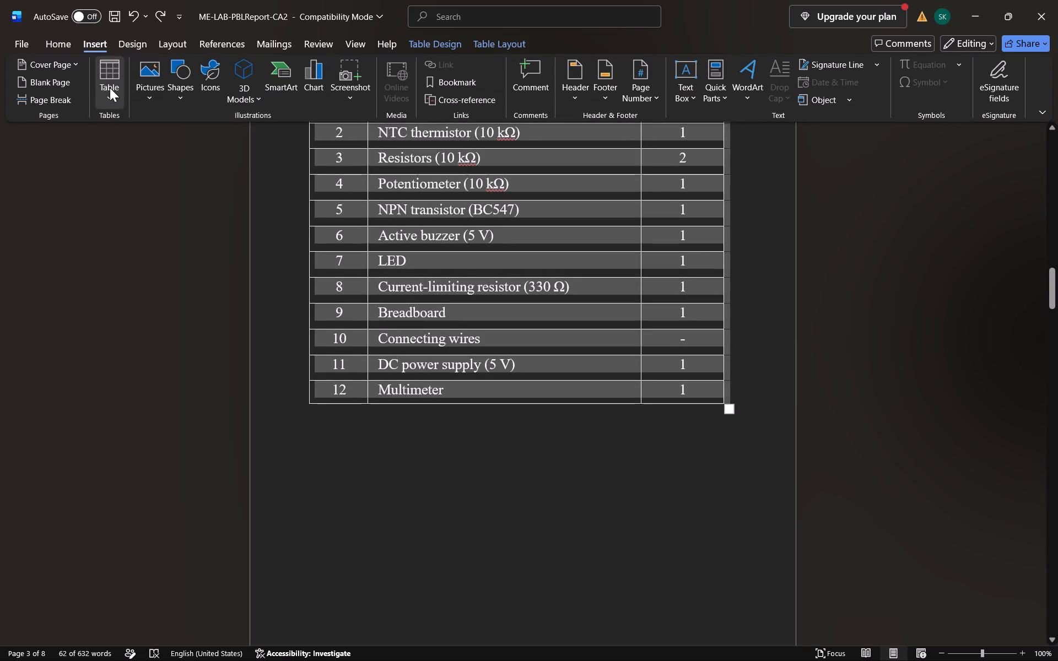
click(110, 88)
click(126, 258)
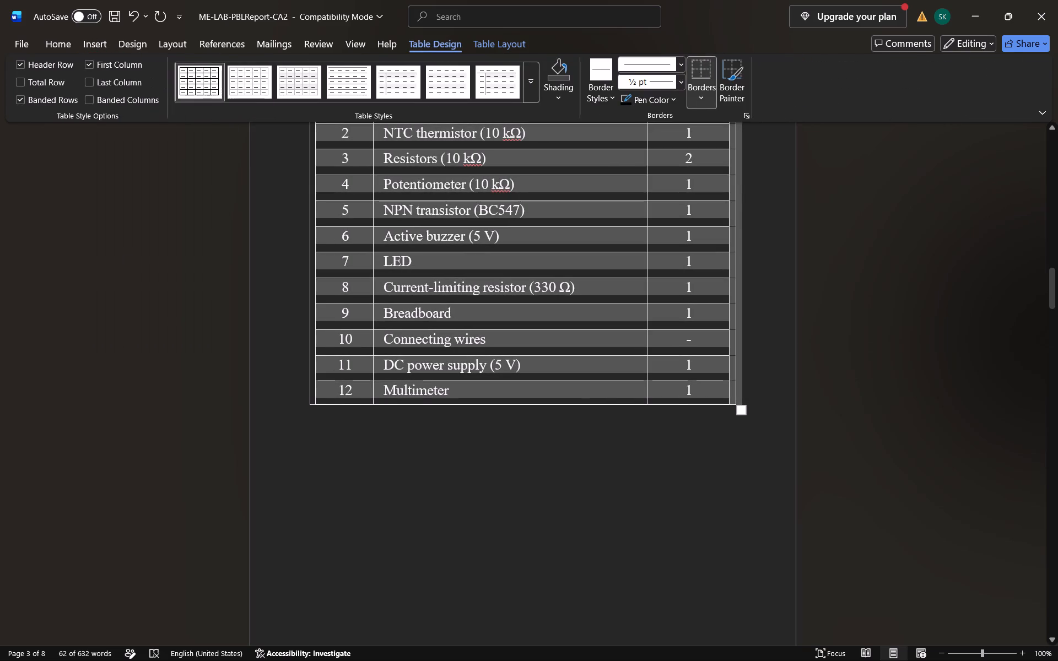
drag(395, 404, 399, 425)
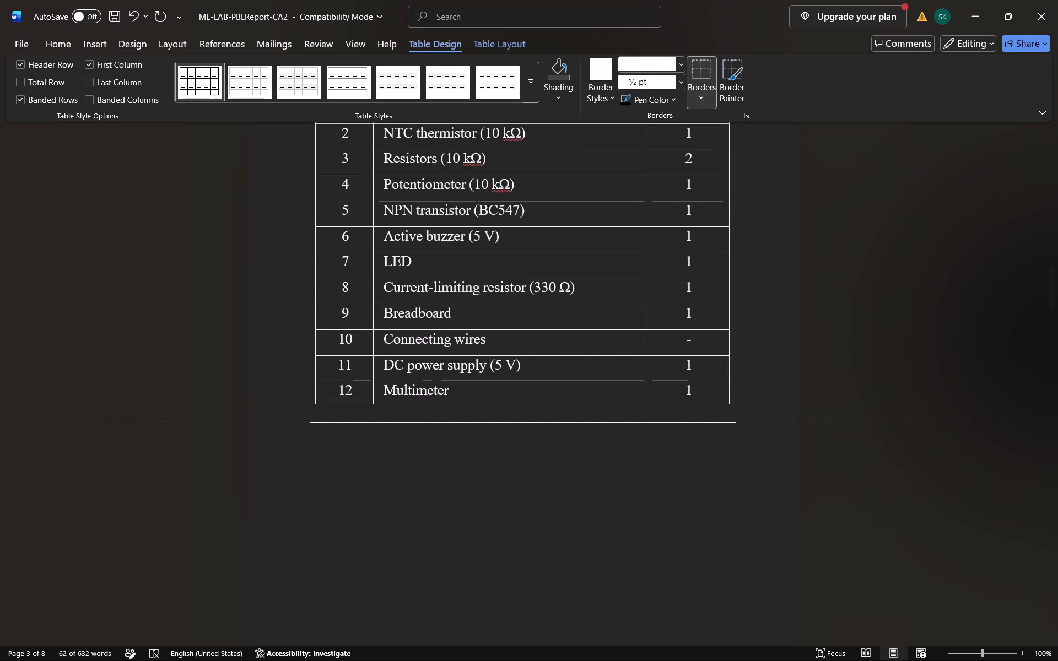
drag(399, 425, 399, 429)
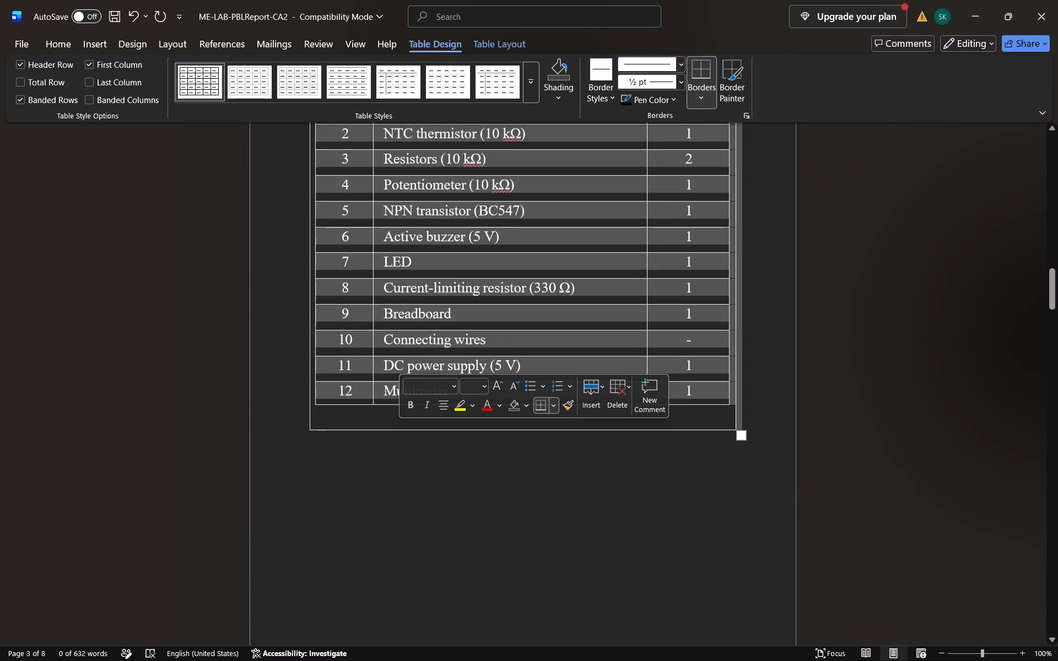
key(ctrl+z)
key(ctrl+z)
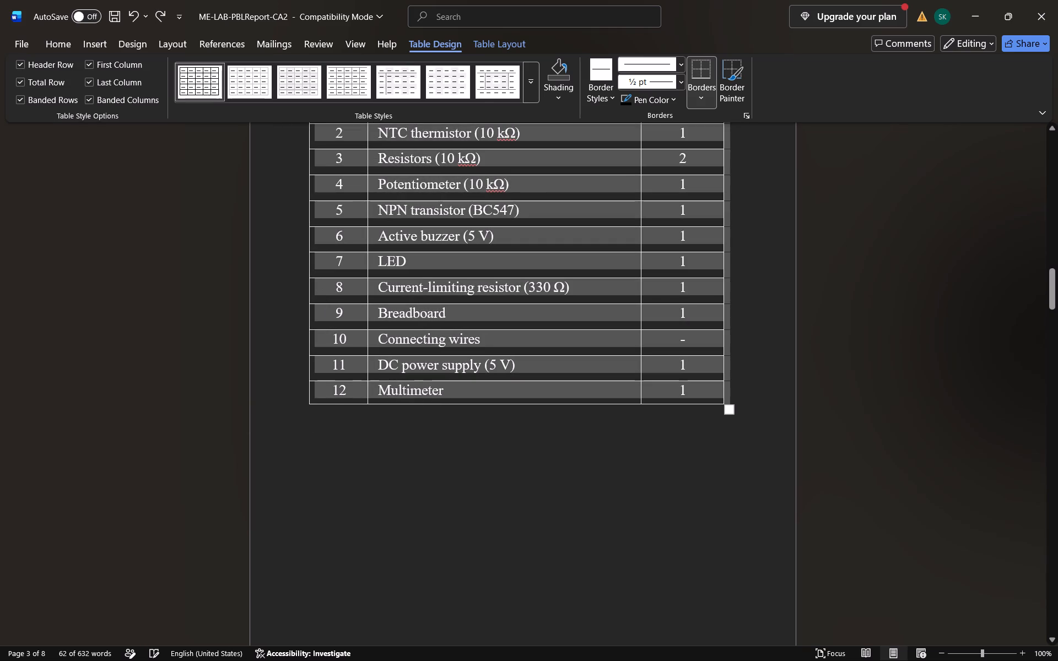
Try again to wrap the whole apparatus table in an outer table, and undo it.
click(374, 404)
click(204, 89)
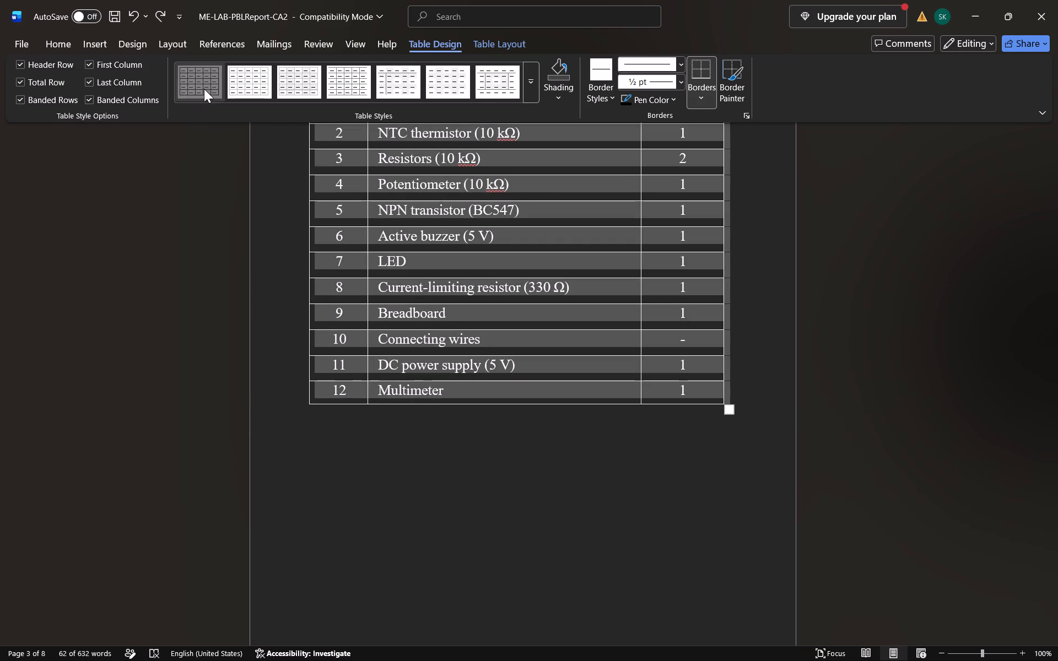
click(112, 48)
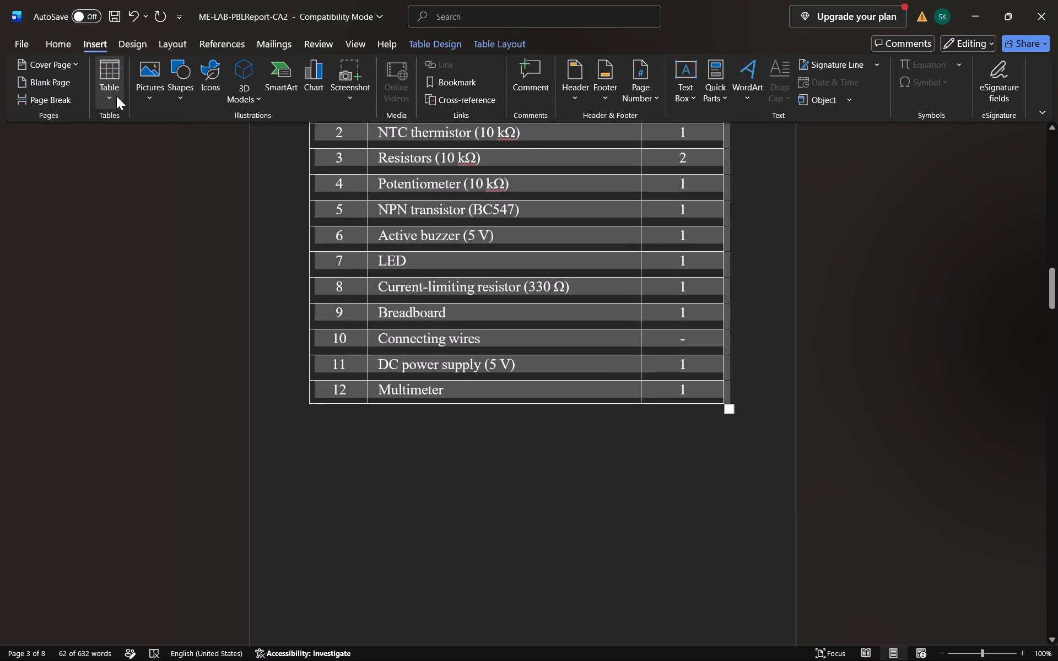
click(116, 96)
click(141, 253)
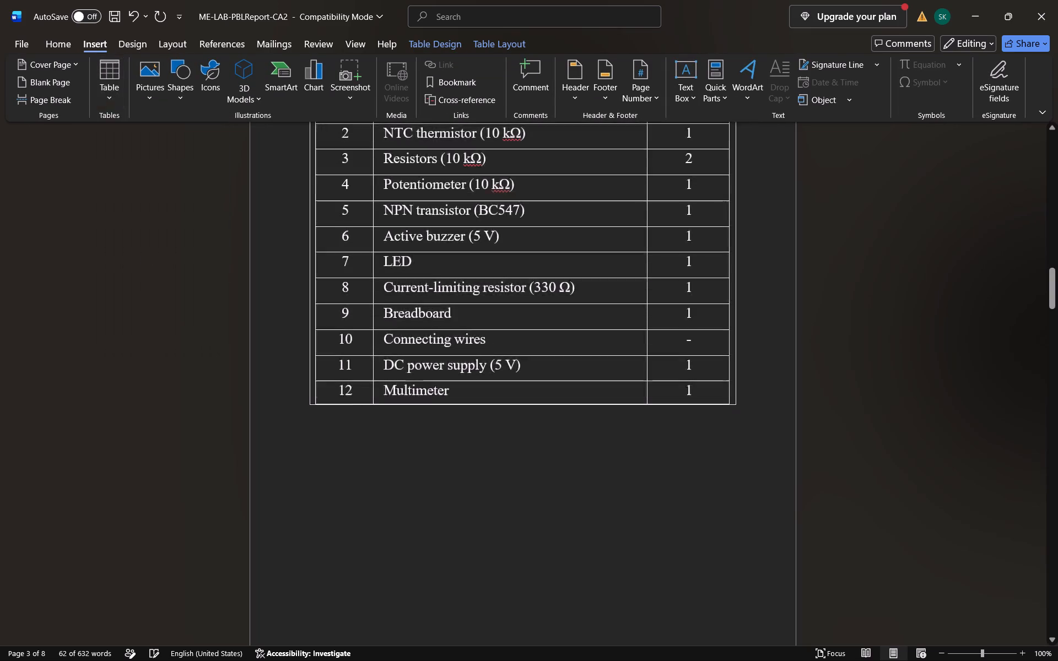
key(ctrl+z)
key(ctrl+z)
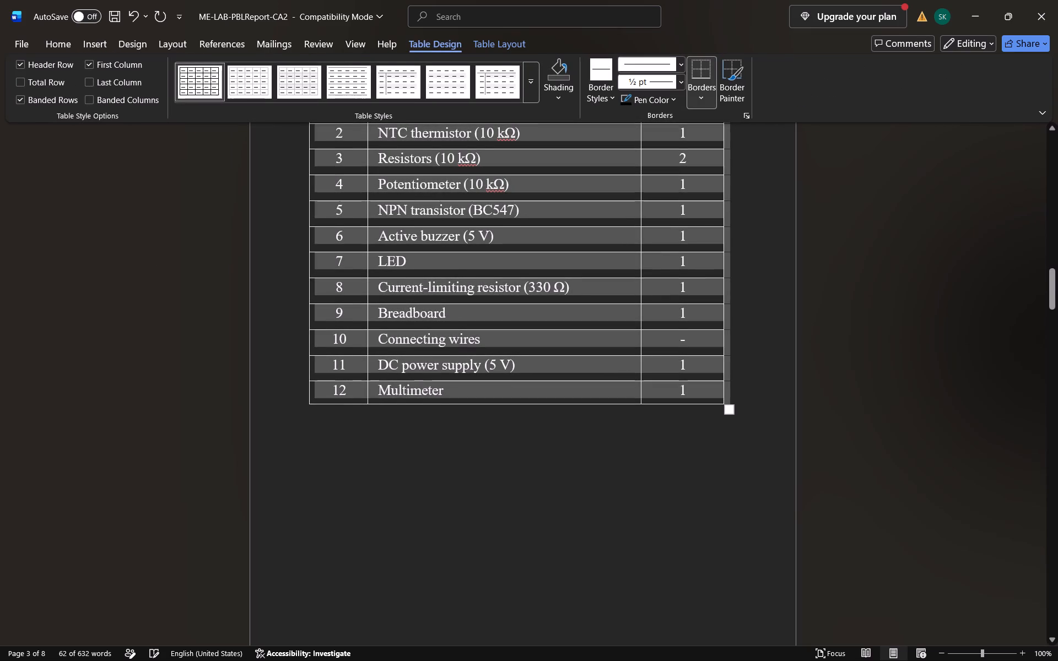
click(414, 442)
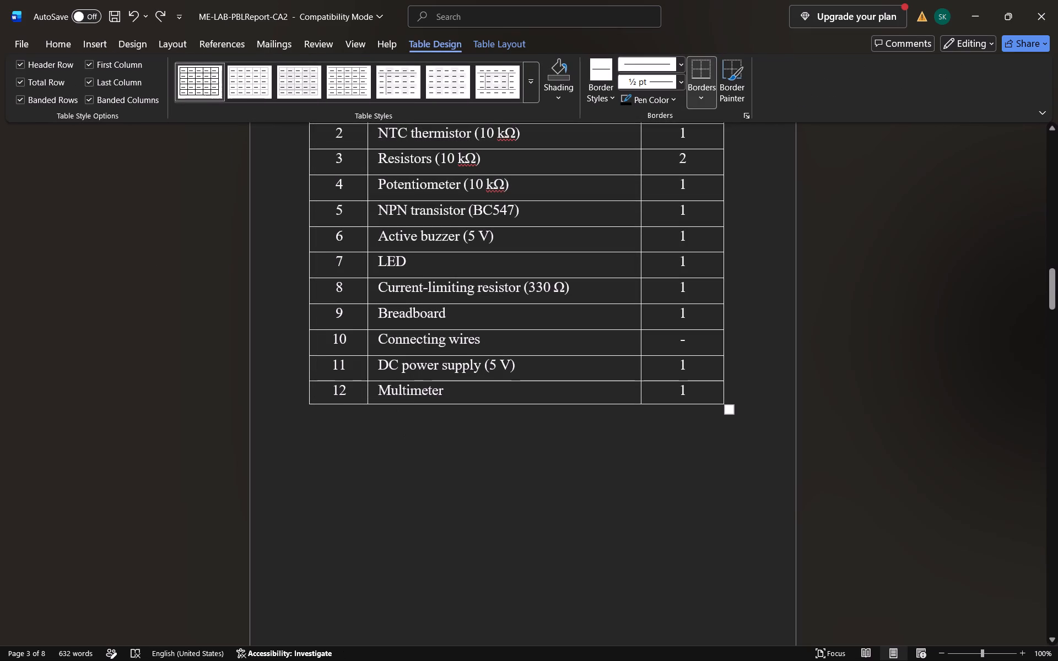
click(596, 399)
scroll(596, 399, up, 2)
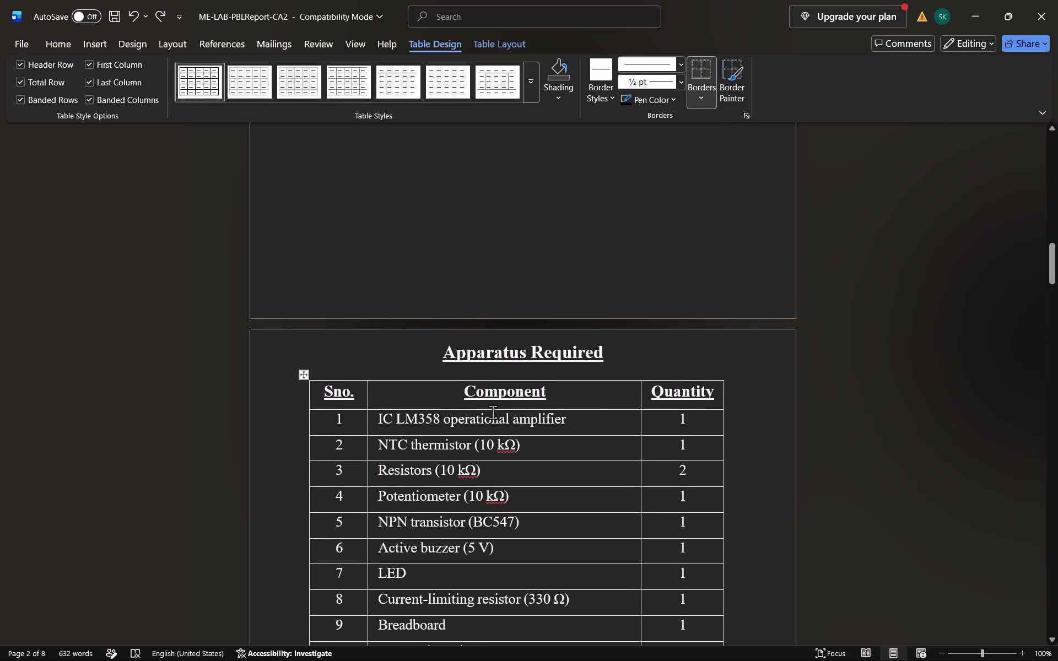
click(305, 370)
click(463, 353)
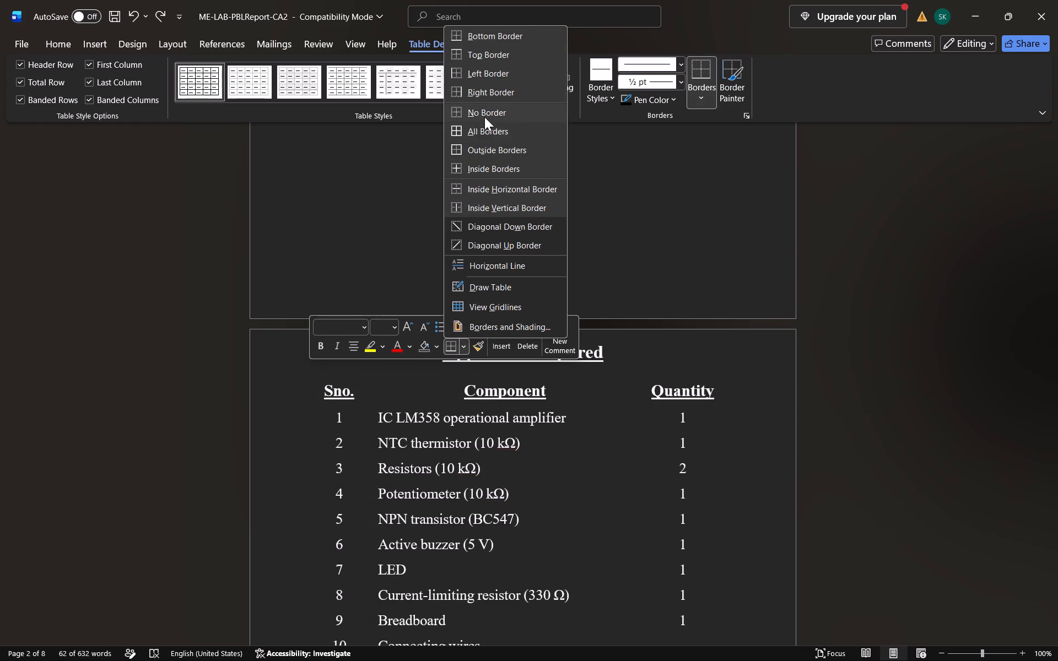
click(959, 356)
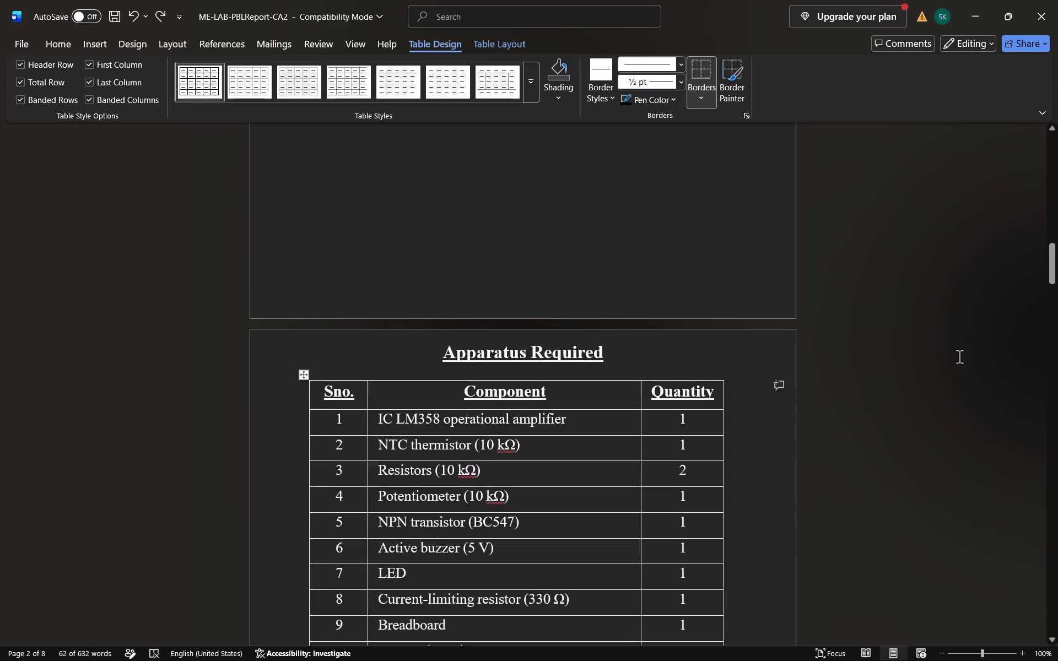
Review the remaining report pages, from Theory and Explanation through Circuit Diagram to Result, and return to the cover page.
scroll(662, 390, down, 5)
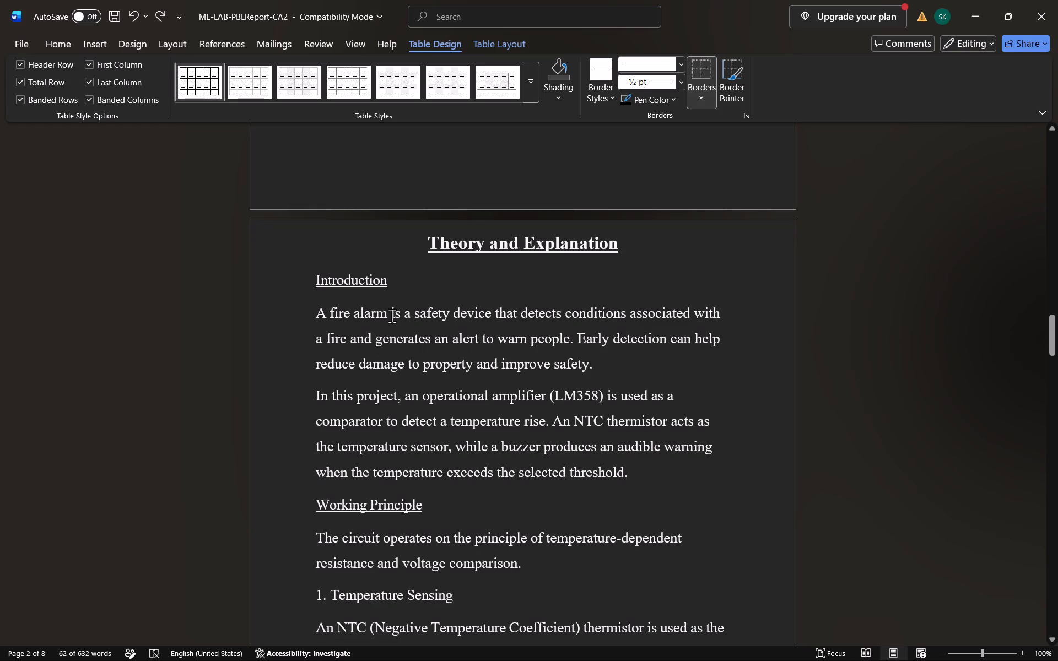
scroll(467, 440, down, 3)
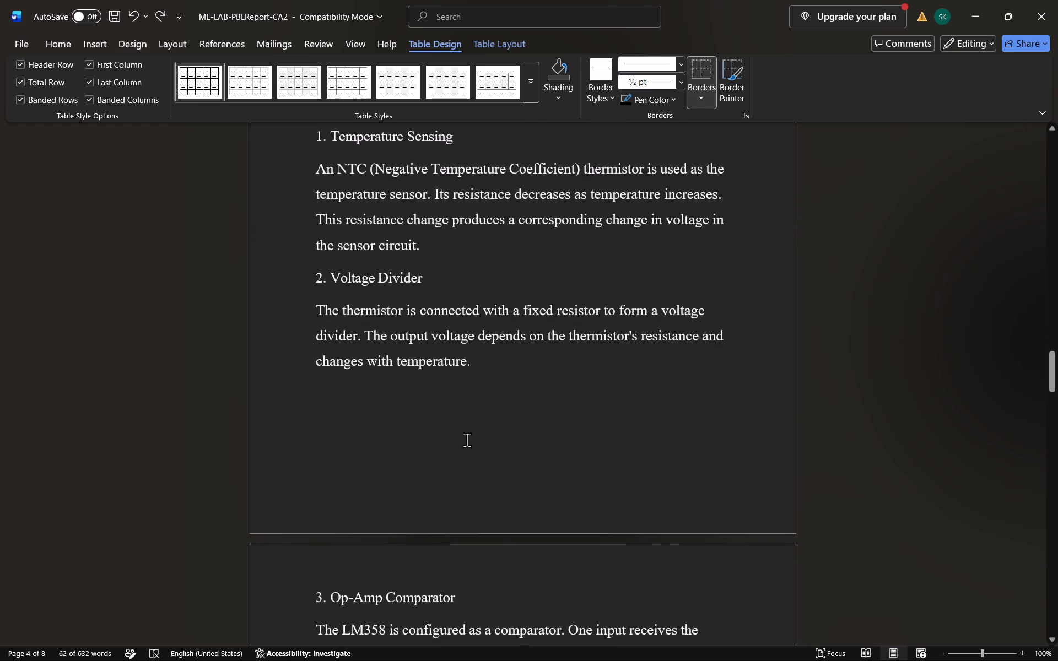
scroll(467, 440, down, 7)
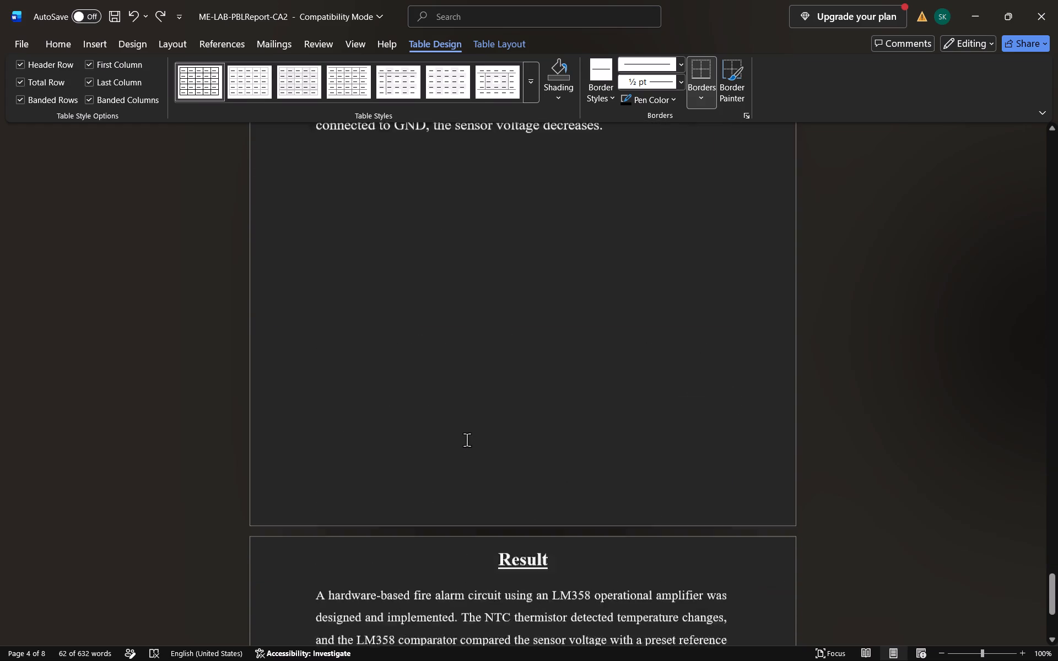
scroll(467, 440, down, 4)
scroll(467, 440, up, 2)
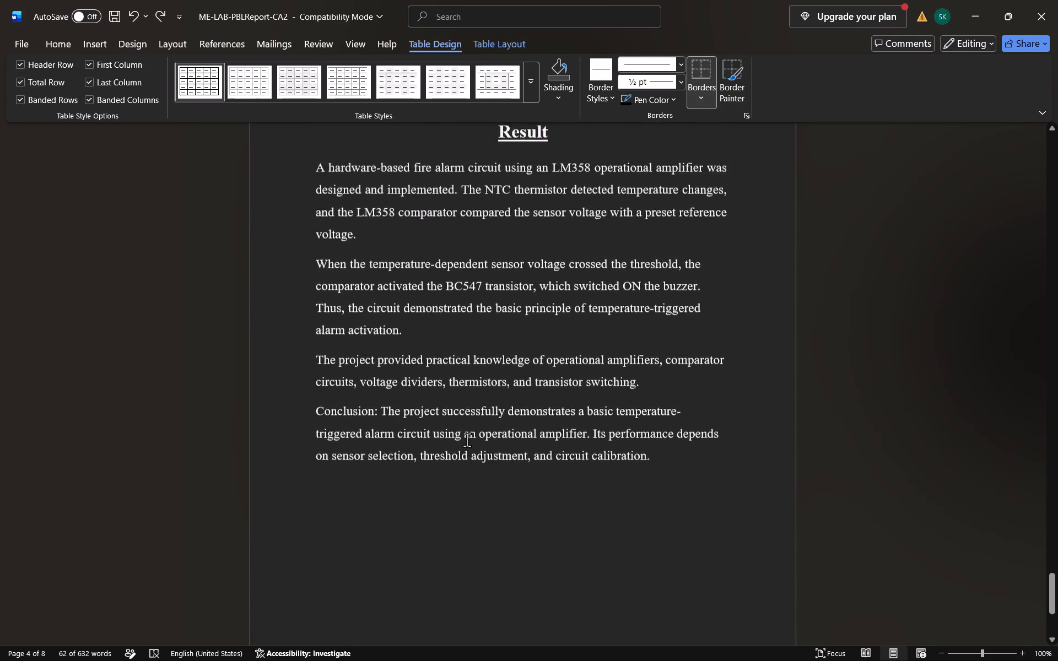
scroll(467, 440, up, 1)
scroll(467, 440, down, 1)
scroll(467, 440, up, 7)
scroll(467, 440, down, 5)
scroll(467, 440, up, 6)
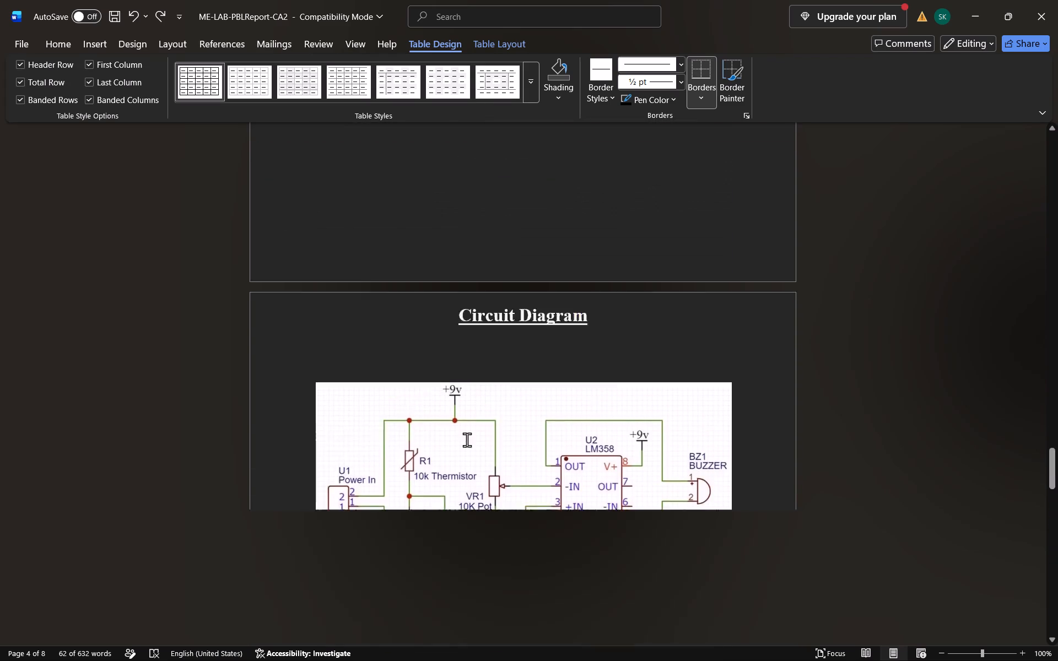
scroll(467, 440, up, 16)
scroll(467, 440, up, 6)
scroll(467, 440, down, 1)
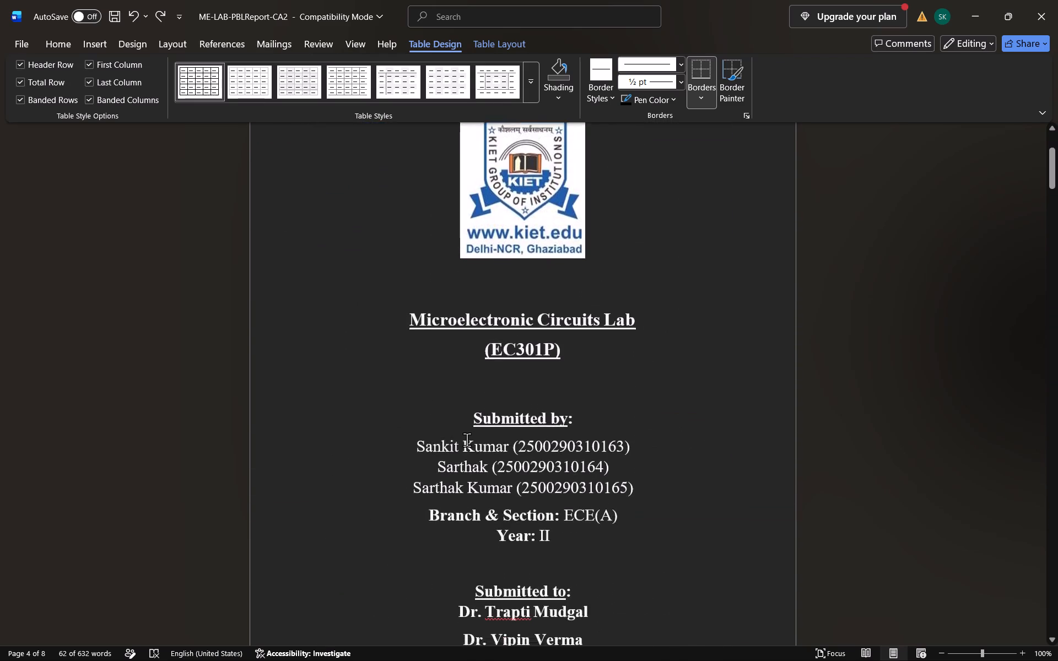
Change the section letter in the cover page's "Branch & Section" line so it reads ECE(C).
scroll(467, 440, down, 1)
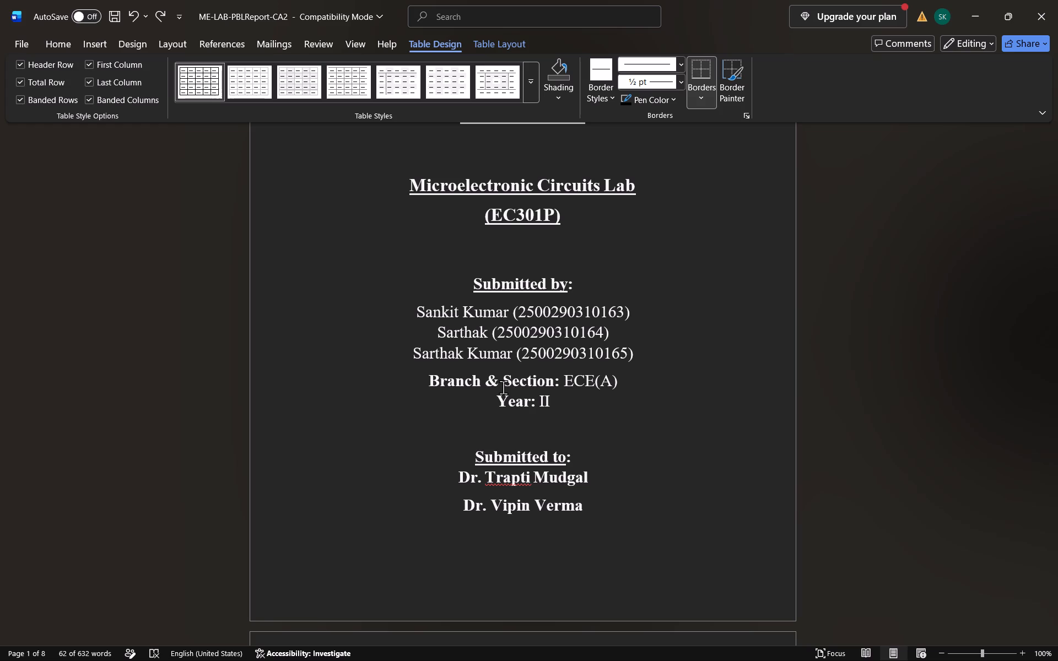
click(606, 380)
key(BackSpace)
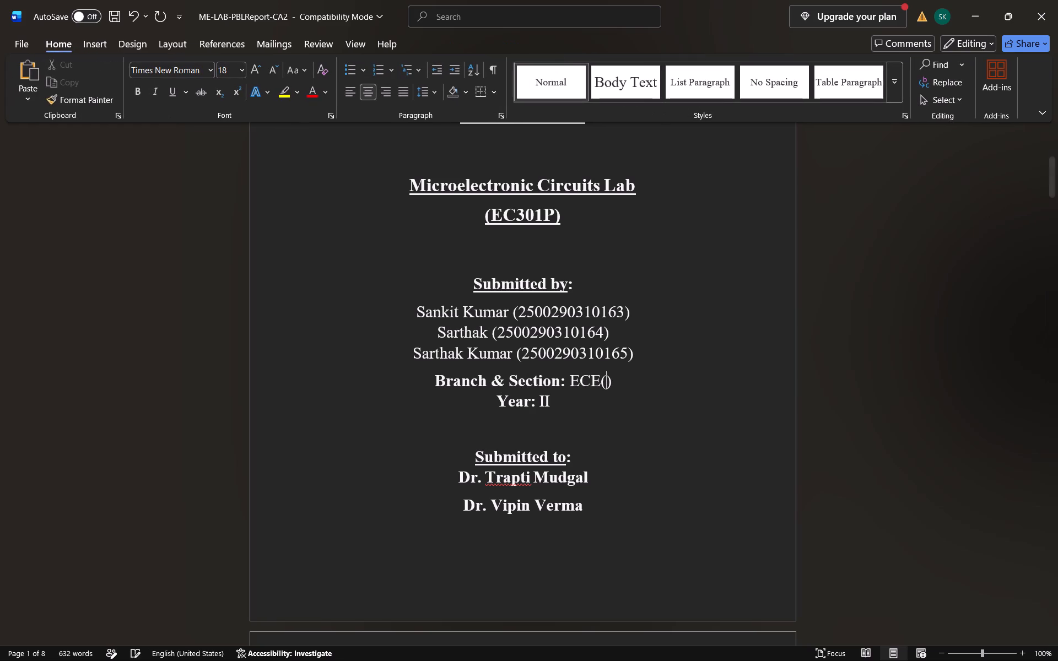
key(c)
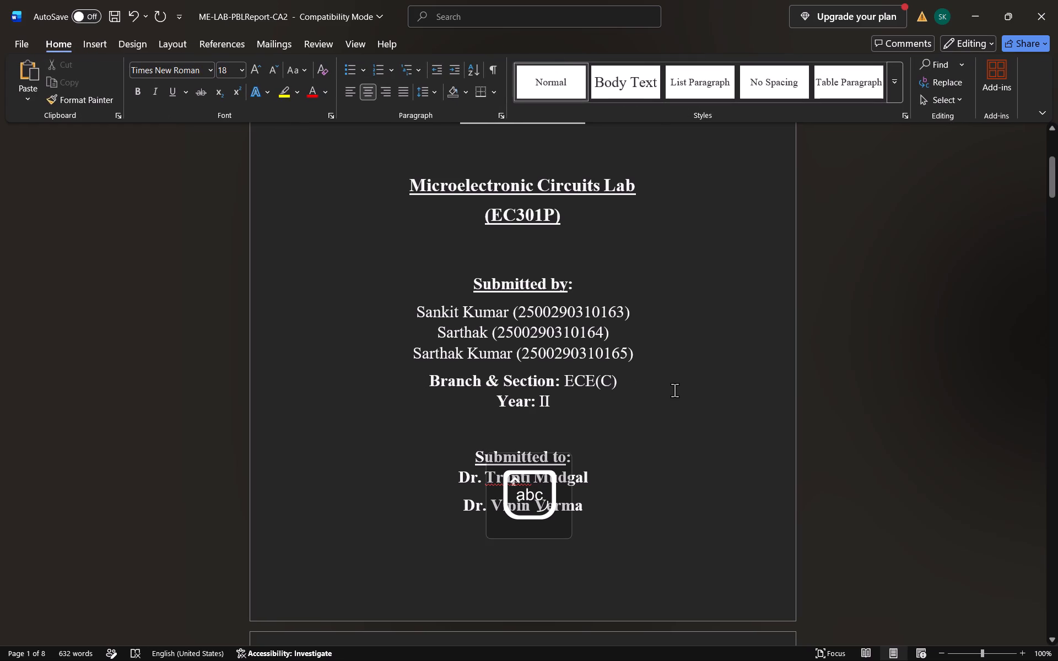
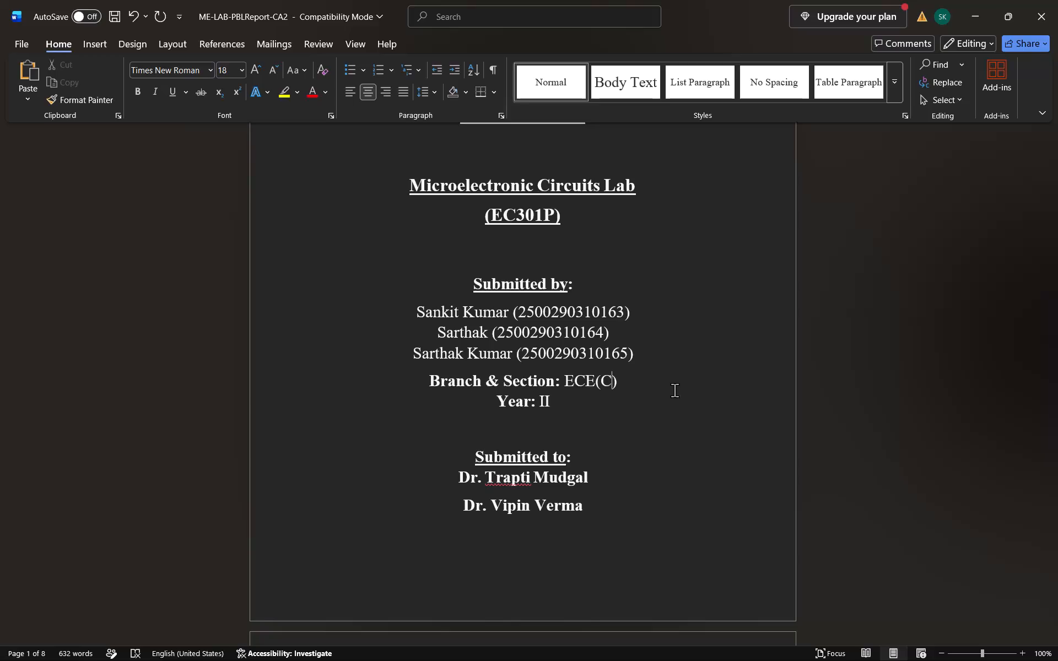
Save the edited lab report document.
key(ctrl+s)
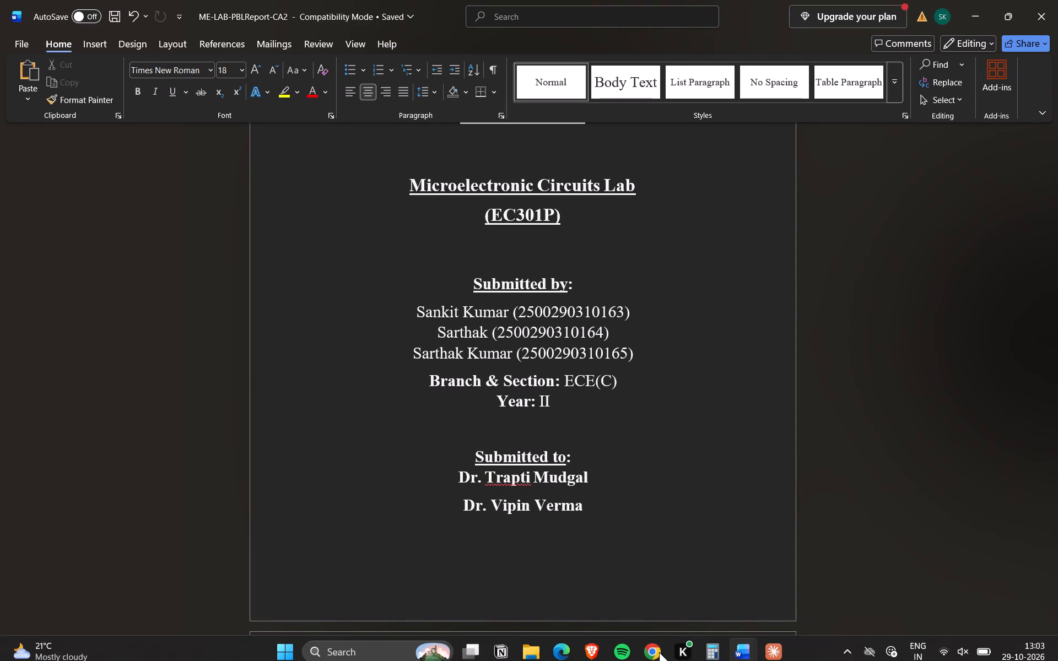
Switch to File Explorer and delete the matlab_R2026b_Windows application file from the Downloads folder.
click(531, 635)
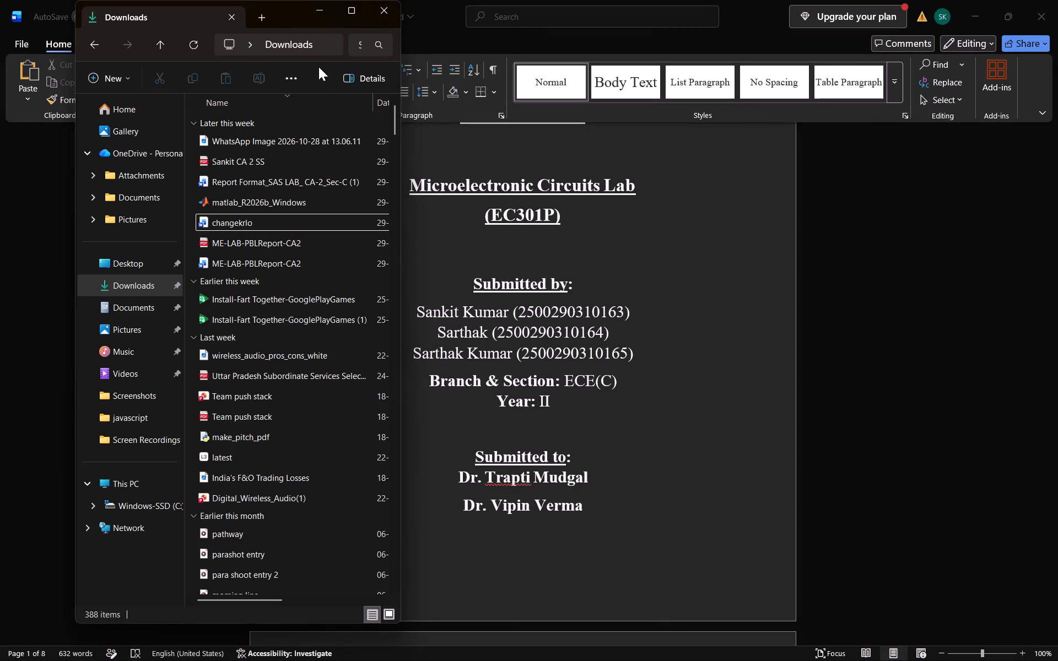
click(348, 9)
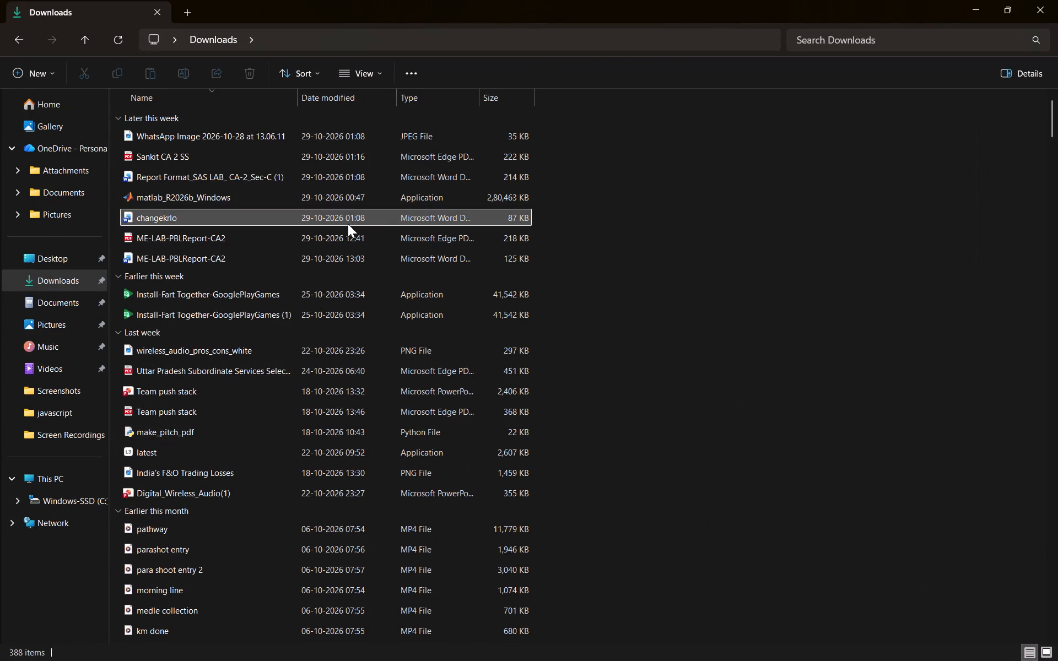
click(347, 223)
click(348, 204)
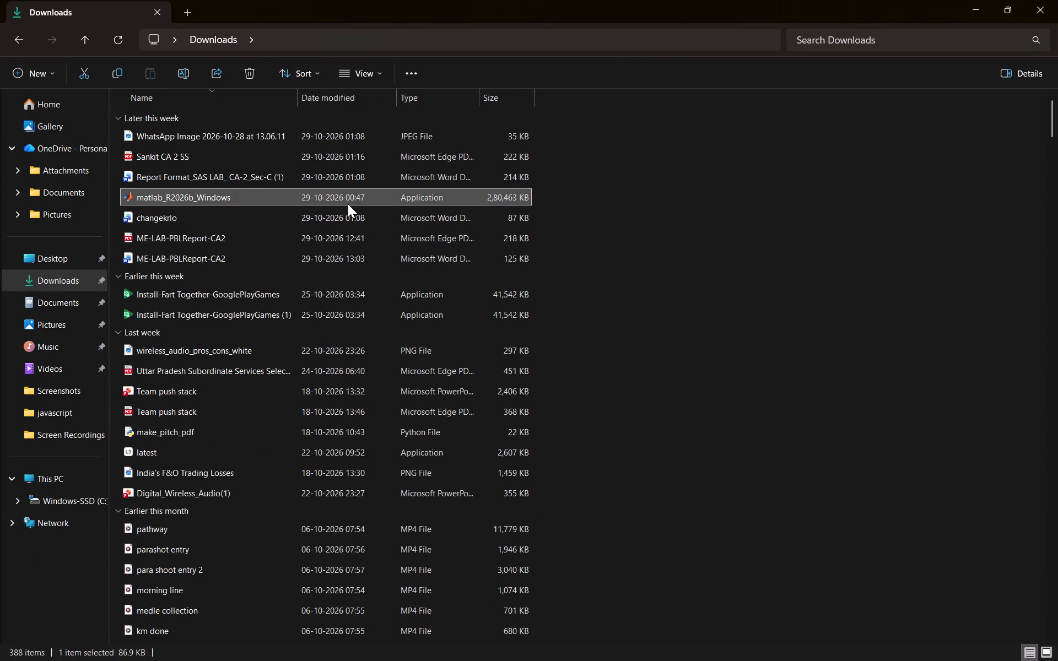
key(Delete)
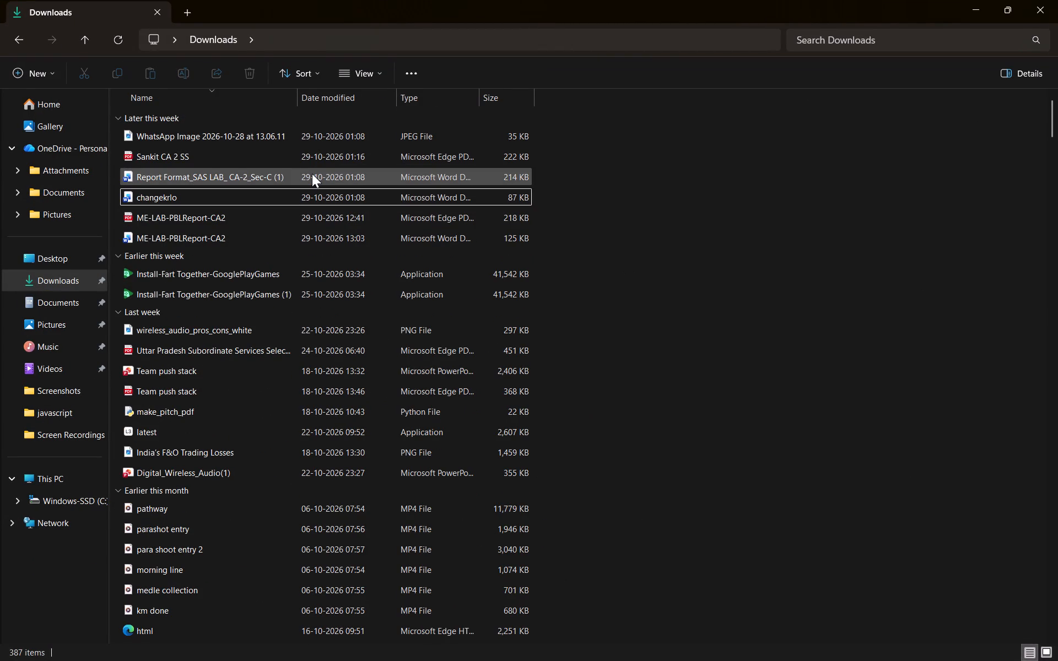
Check the contents of the "Report Format_SAS LAB_ CA-2_Sec-C (1)" document, close it, and delete the file from Downloads.
triple_click(312, 174)
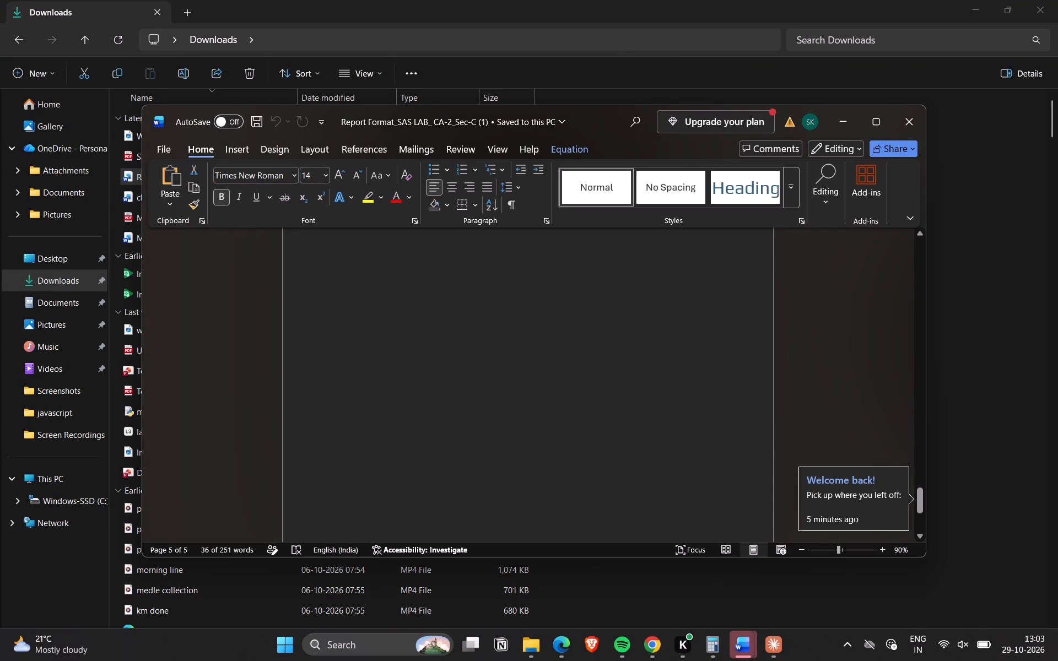
scroll(505, 313, up, 18)
scroll(505, 313, up, 15)
scroll(505, 313, down, 1)
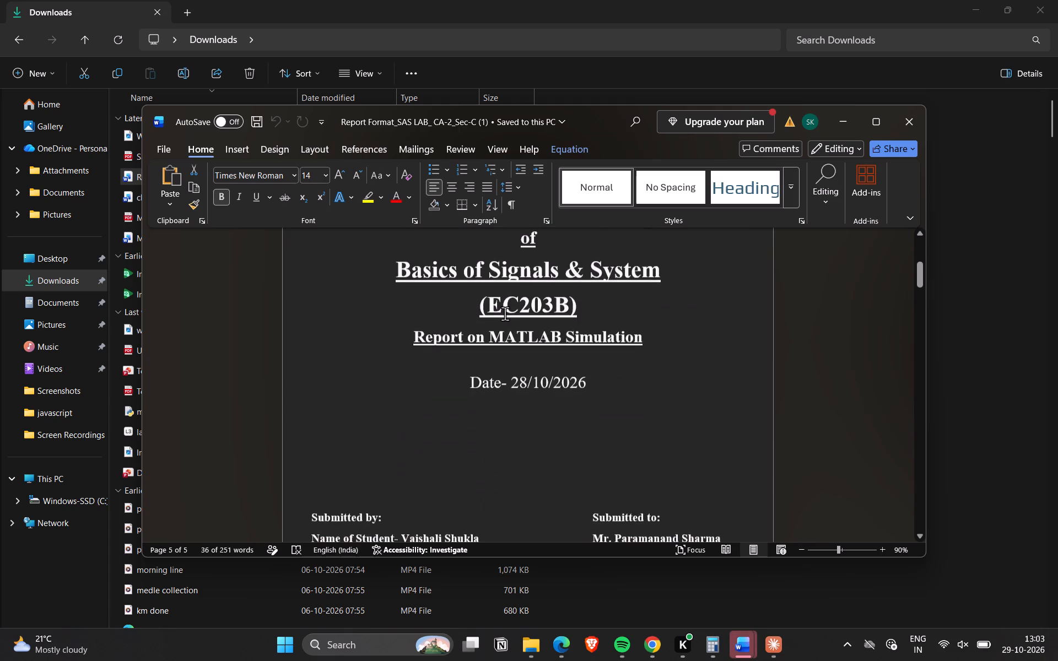
scroll(505, 313, down, 1)
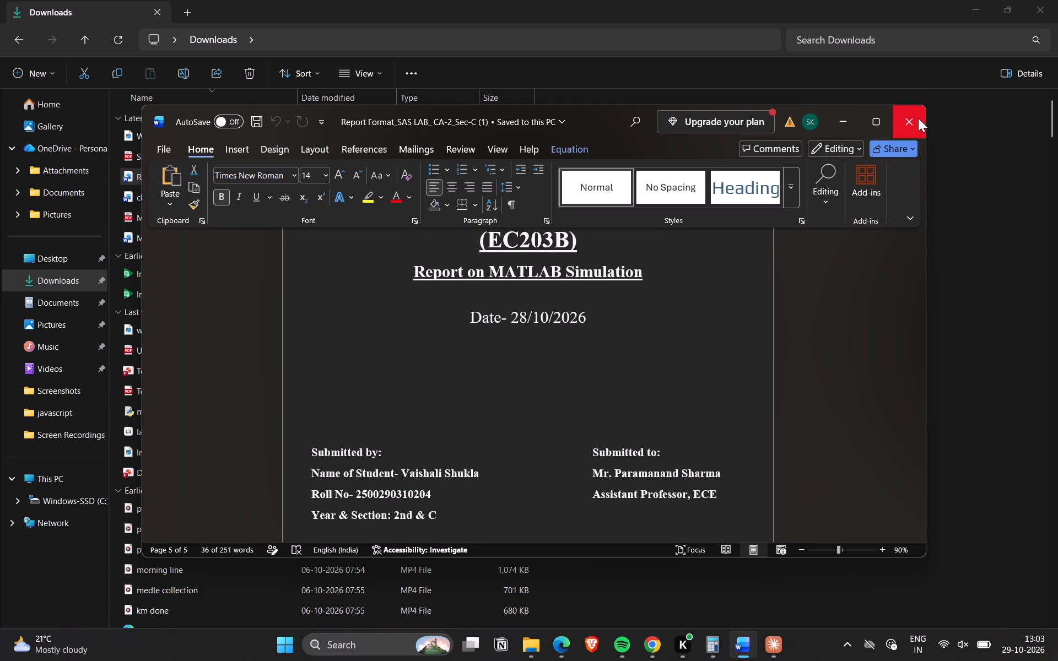
click(918, 118)
key(Delete)
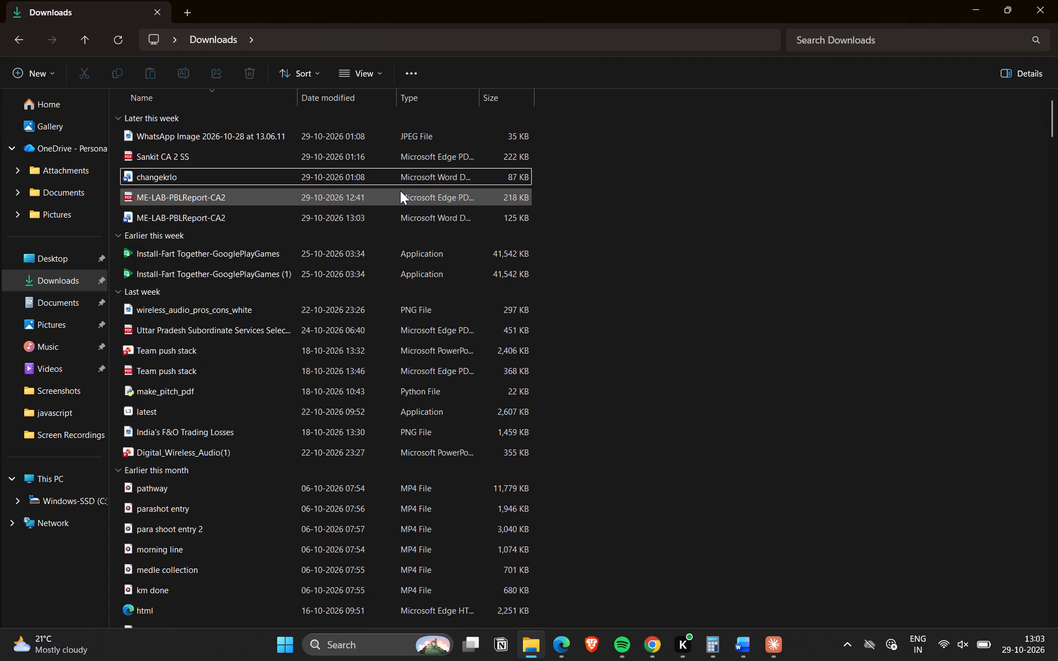
Bring up the ME-LAB-PBLReport-CA2 Word document from Downloads and close it.
double_click(363, 214)
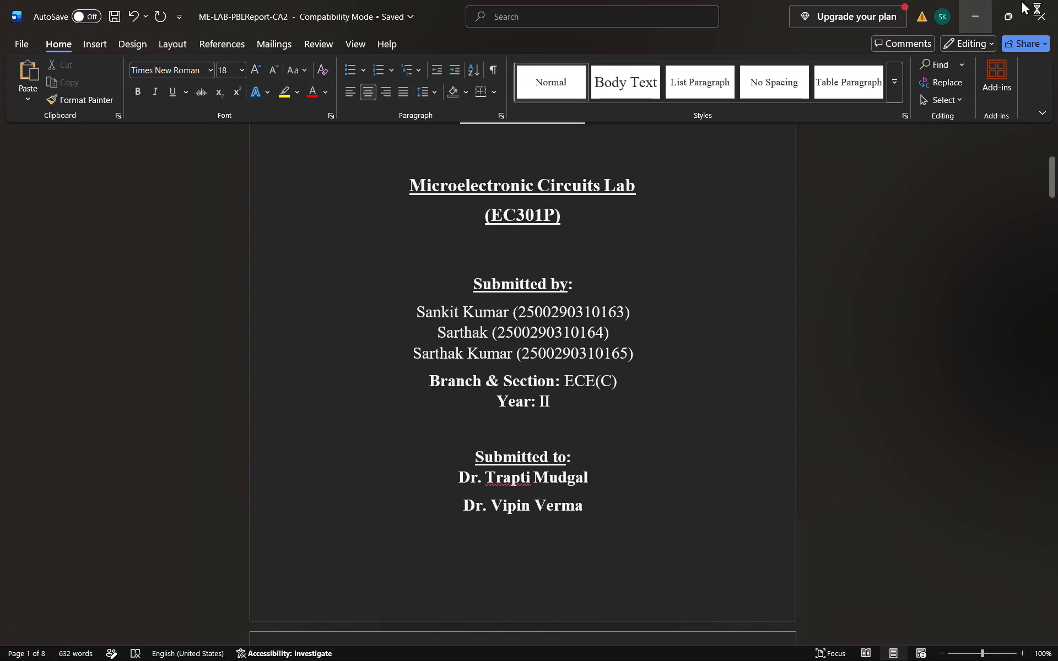
click(1054, 23)
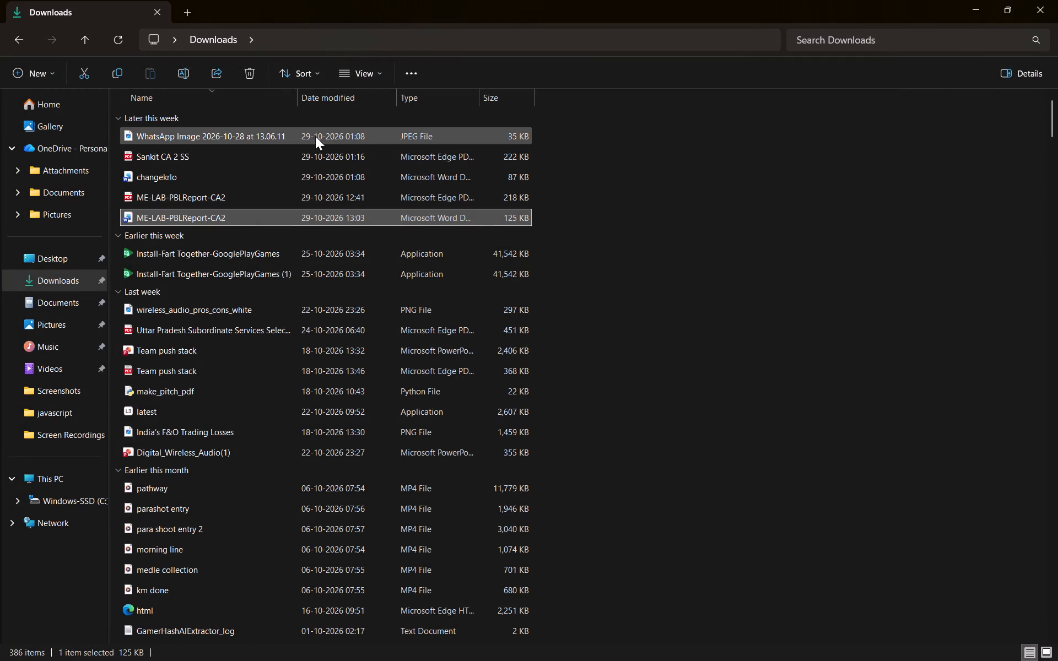
Rename the ME-LAB-PBLReport-CA2 Word file in Downloads as "ME Lab CA-2 ECE-C".
click(186, 80)
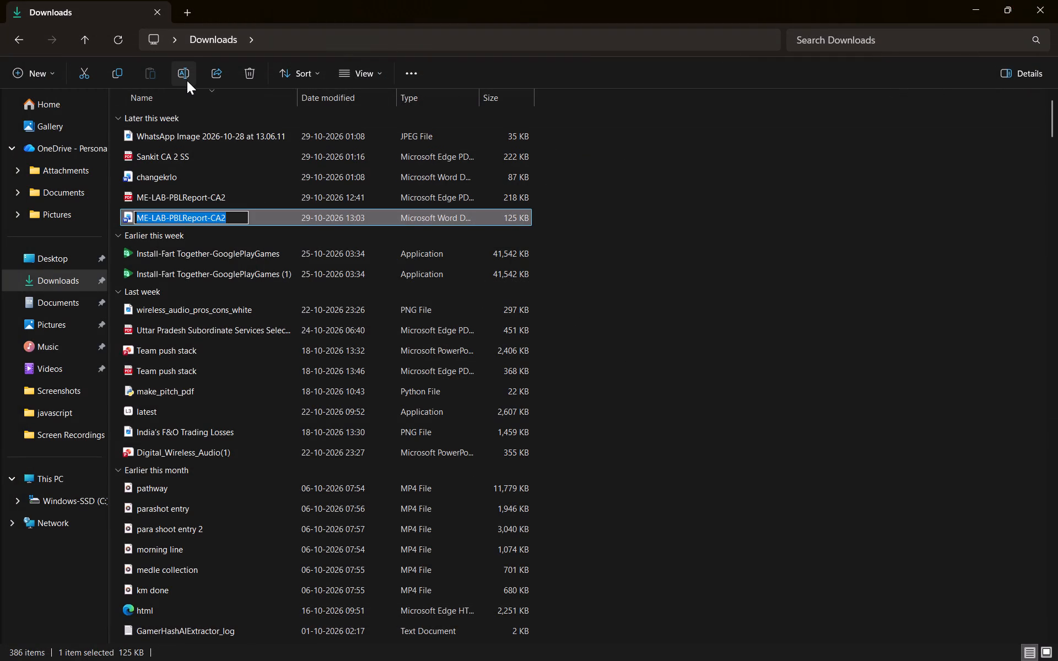
key(BackSpace)
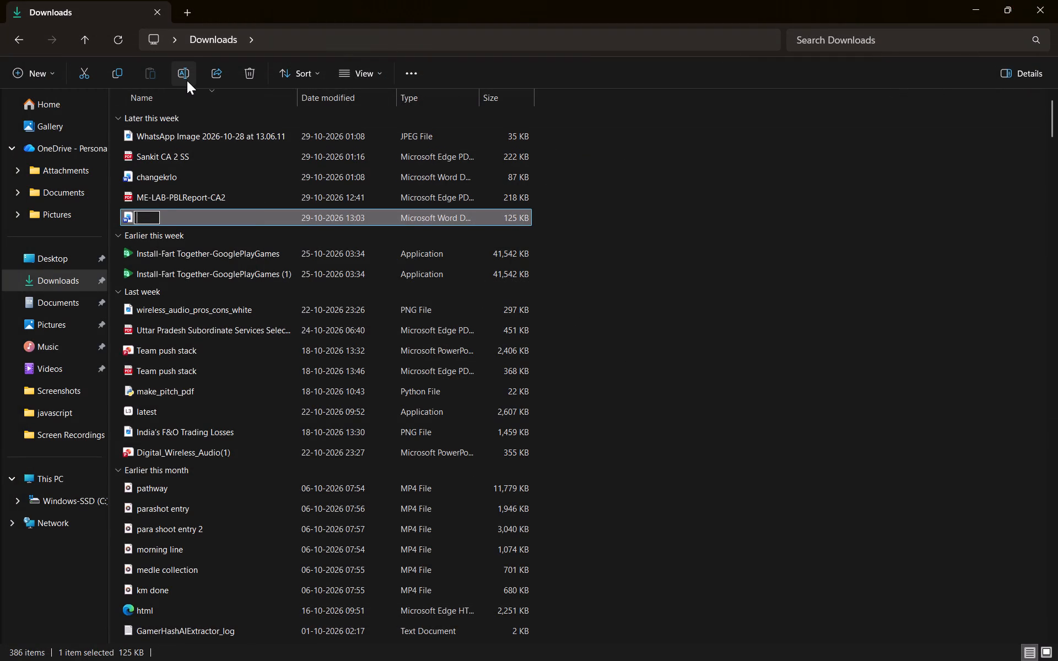
text(me)
key(BackSpace)
key(BackSpace)
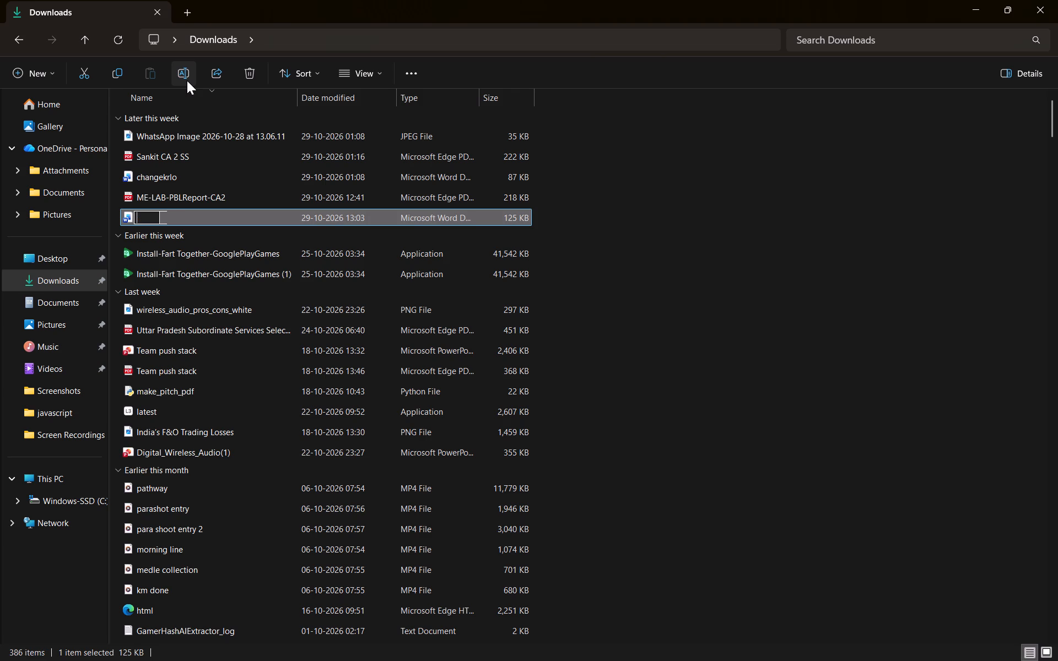
key(BackSpace)
key(e)
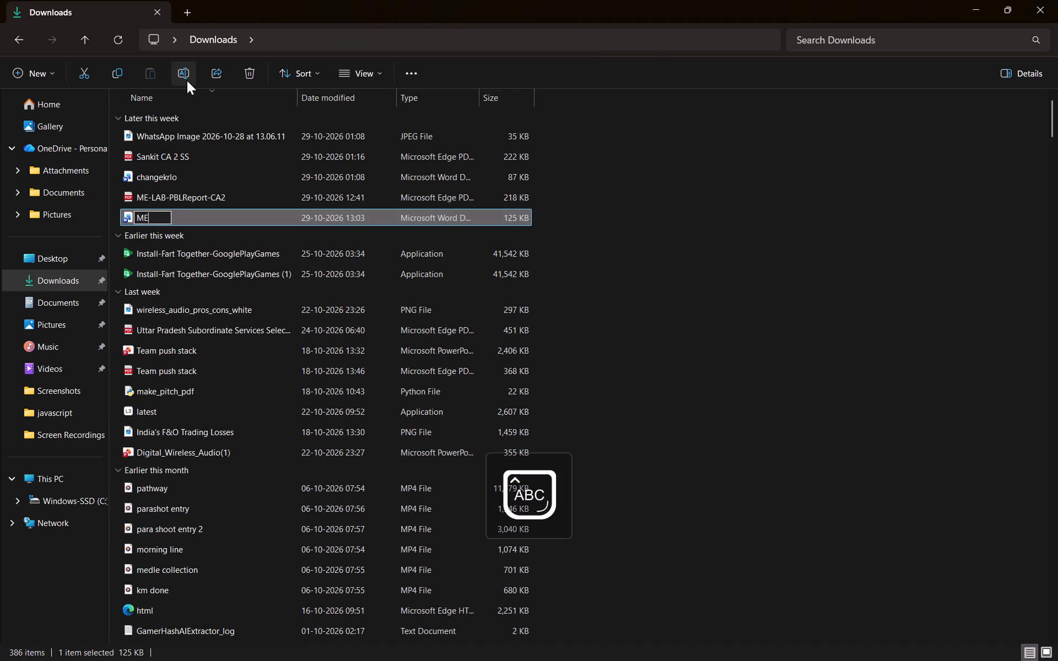
key(space)
text(L)
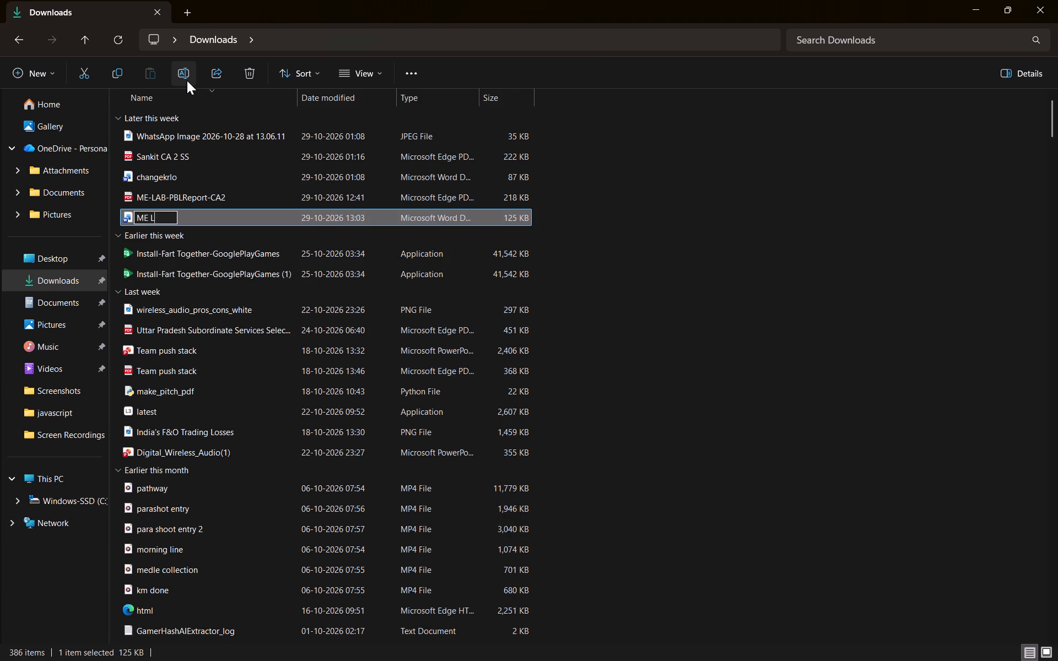
text(ab)
key(space)
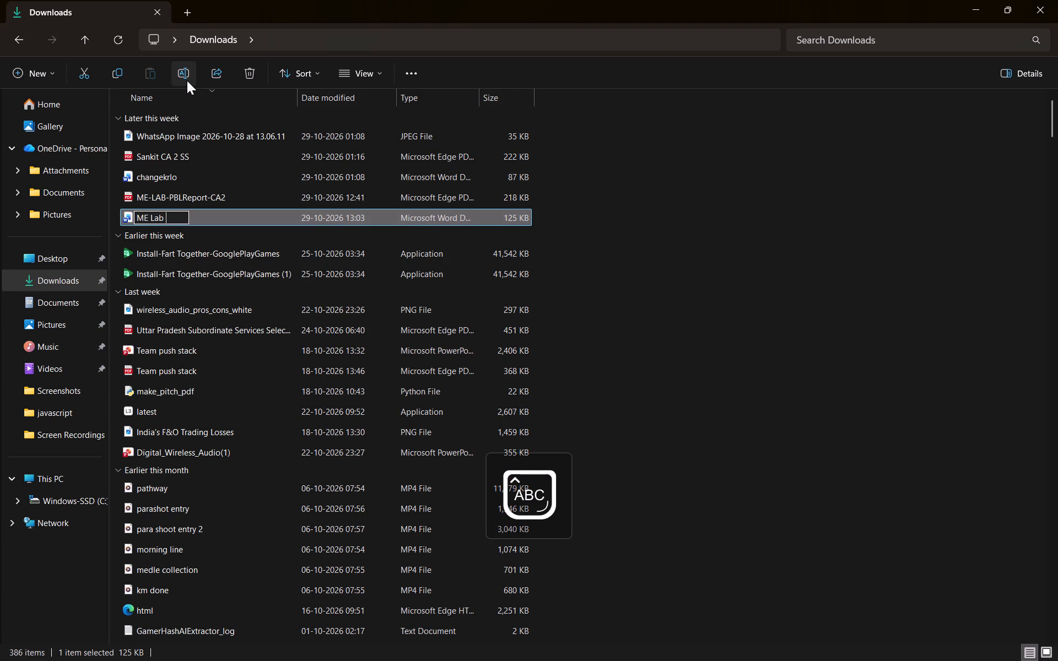
text(CA)
text(-2)
key(space)
text(ECE)
key(c)
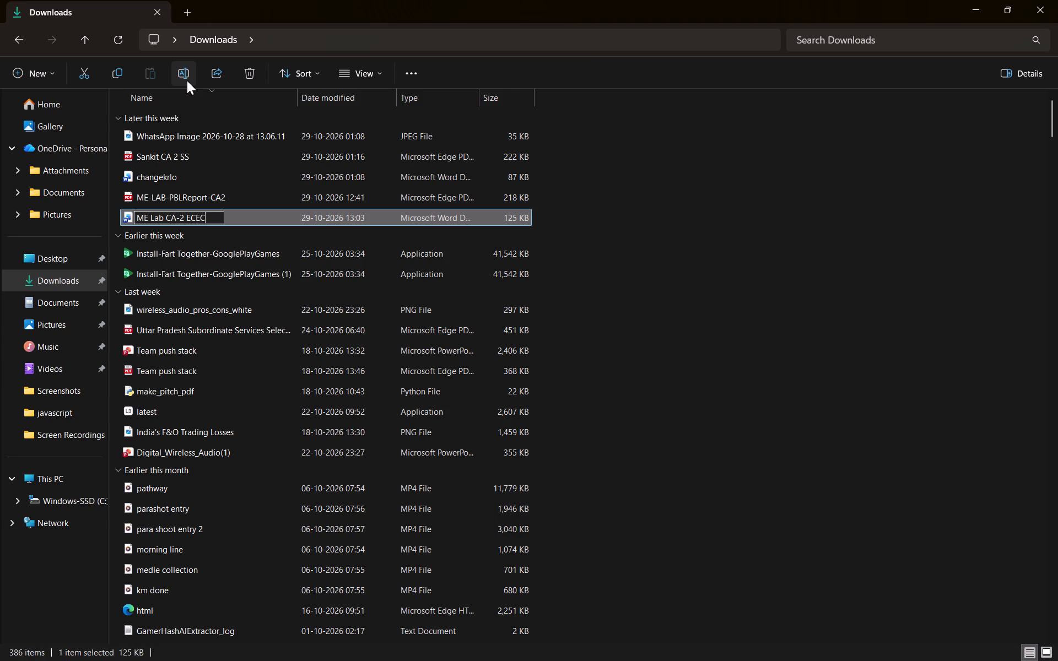
key(BackSpace)
text(-C)
key(space)
click(655, 183)
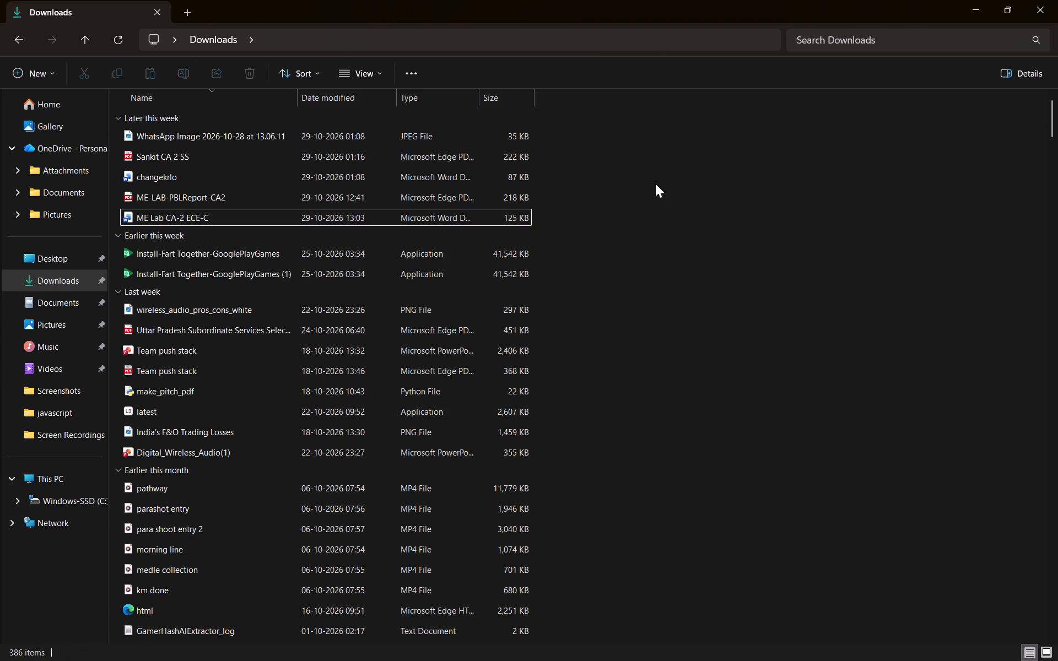